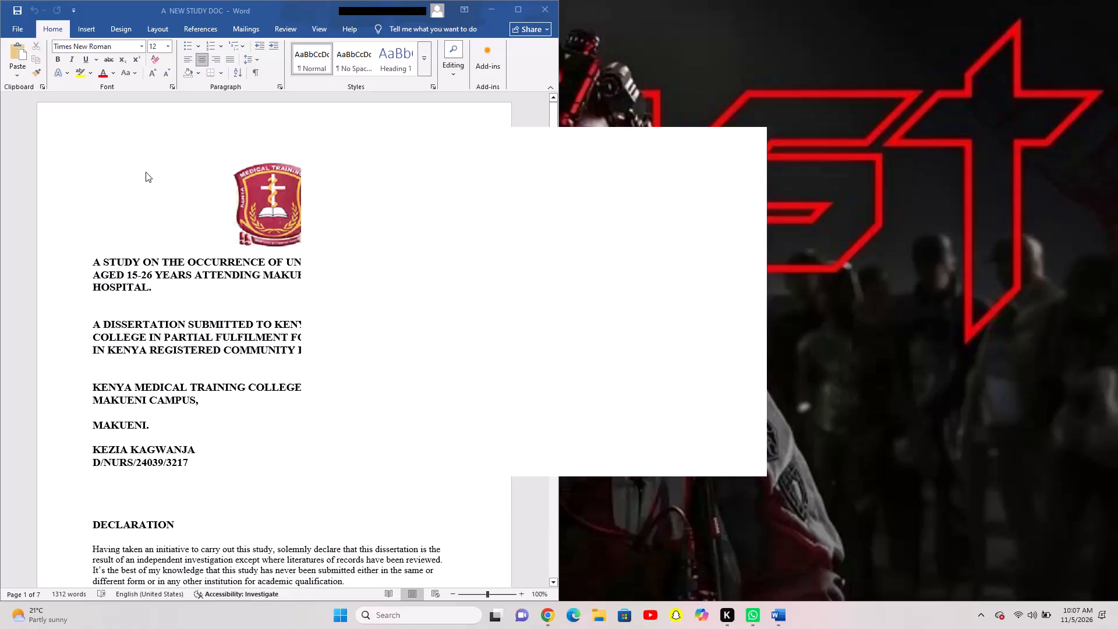
# Switch to the open A NEW STUDY DOC document in Word.
pyautogui.click(70, 161)
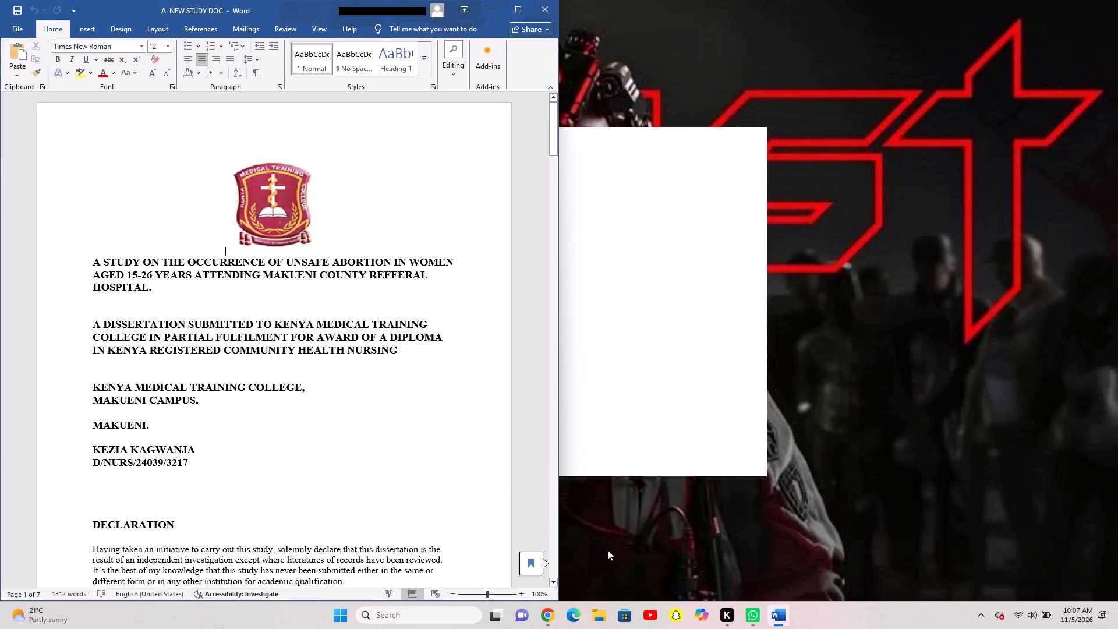
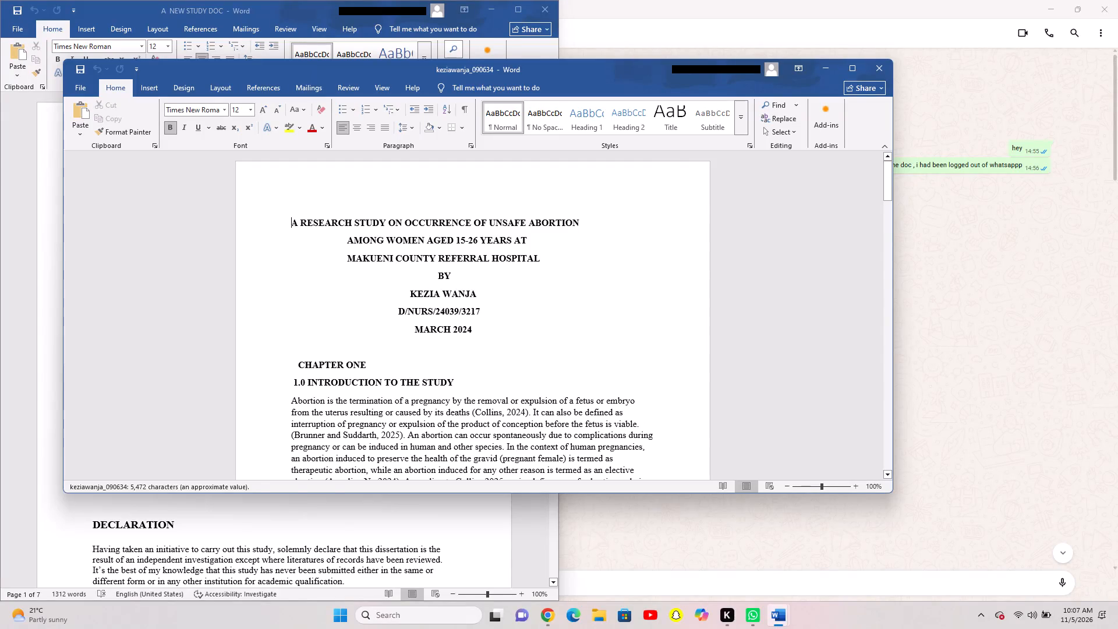
# Copy the research study text from its title through the last bullet of section 1.4.2 SPECIFIC OBJECTIVES.
pyautogui.moveTo(285, 220); pyautogui.dragTo(628, 375)
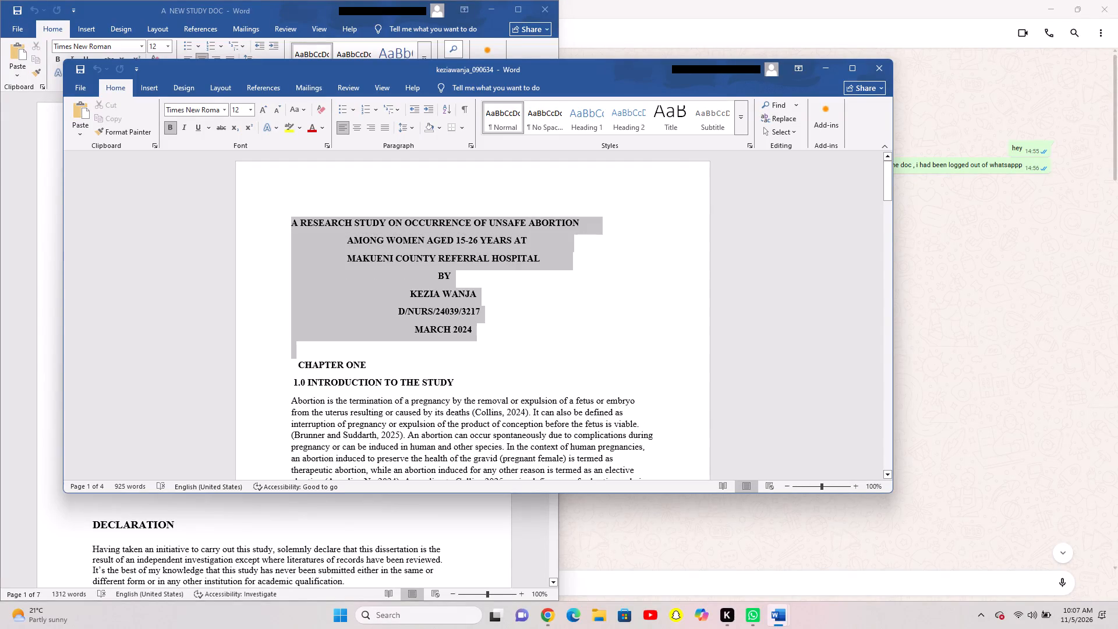
pyautogui.moveTo(628, 375); pyautogui.dragTo(643, 483)
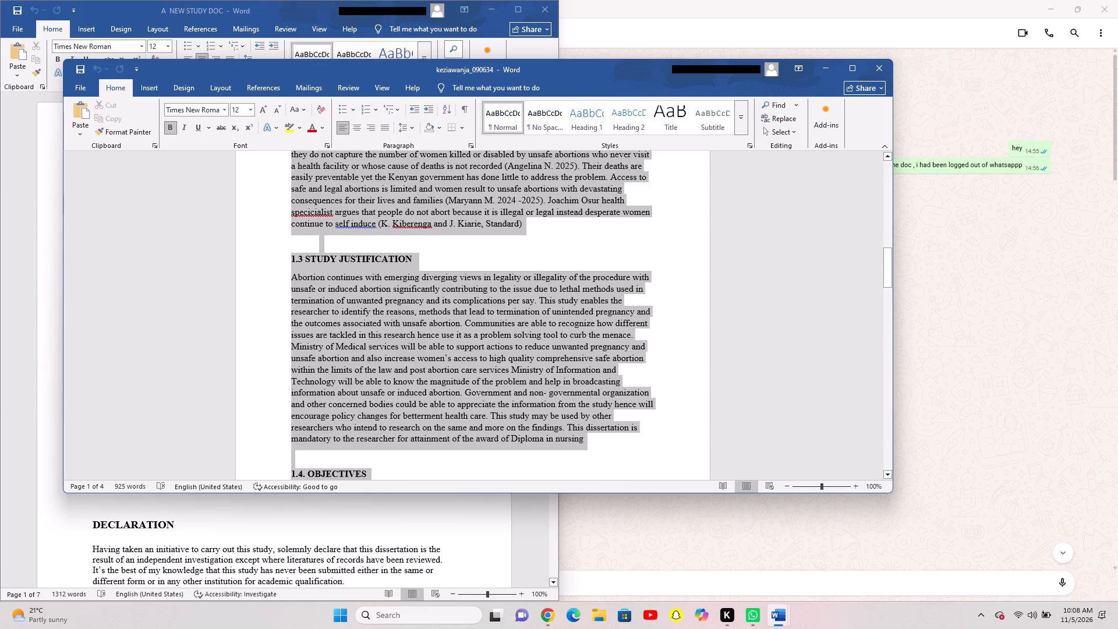
pyautogui.moveTo(643, 483); pyautogui.dragTo(624, 330)
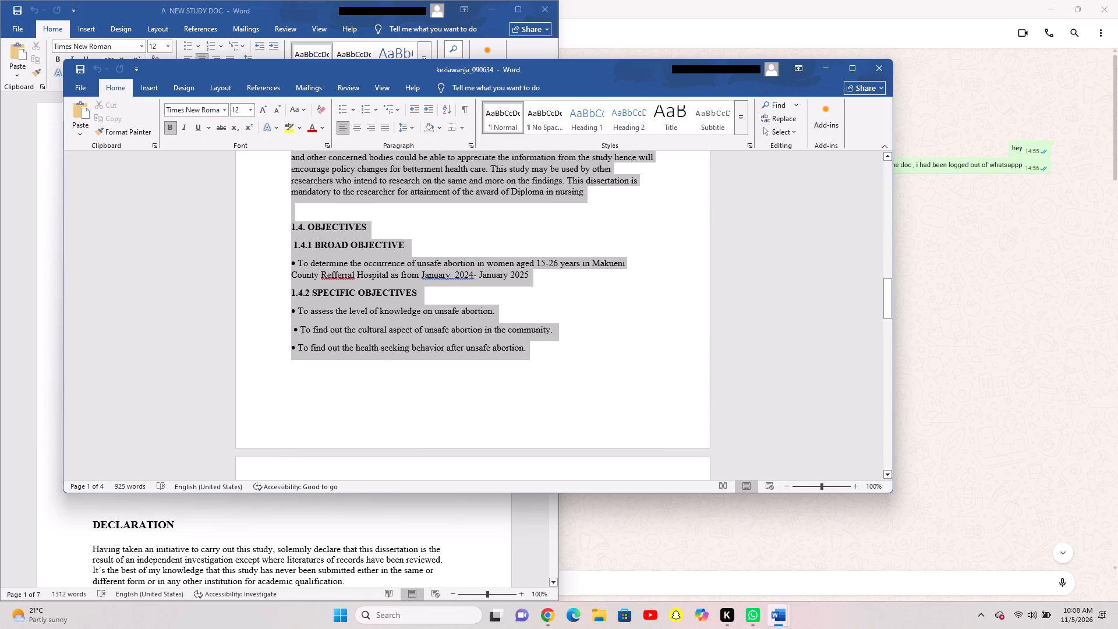
pyautogui.moveTo(624, 330); pyautogui.dragTo(623, 351)
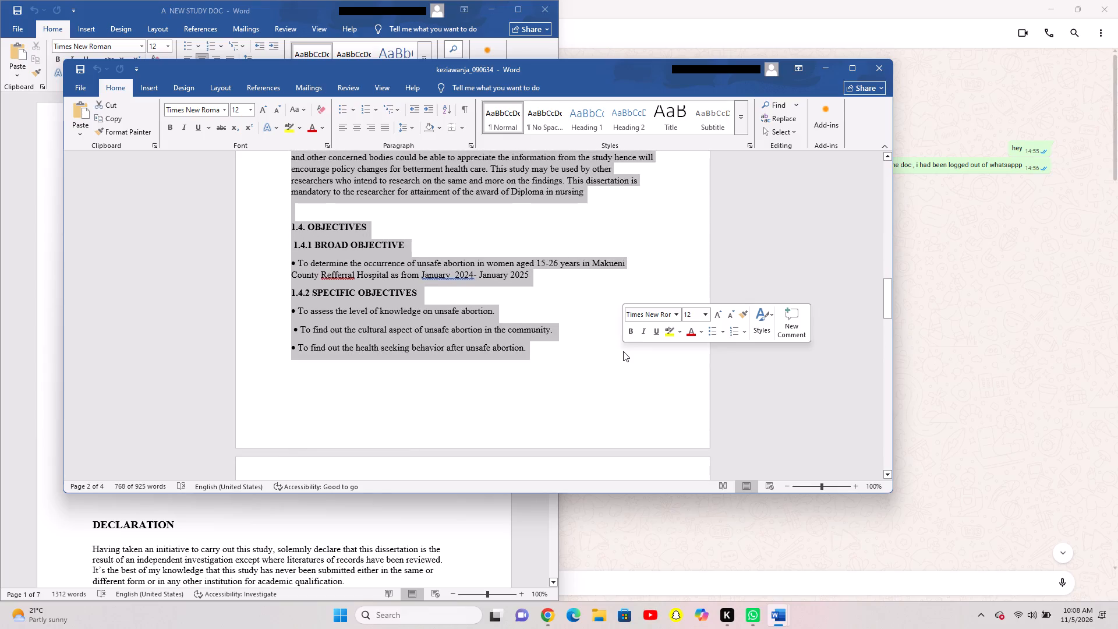
pyautogui.hotkey('ctrl', 'c')
pyautogui.hotkey('ctrl', 'c')
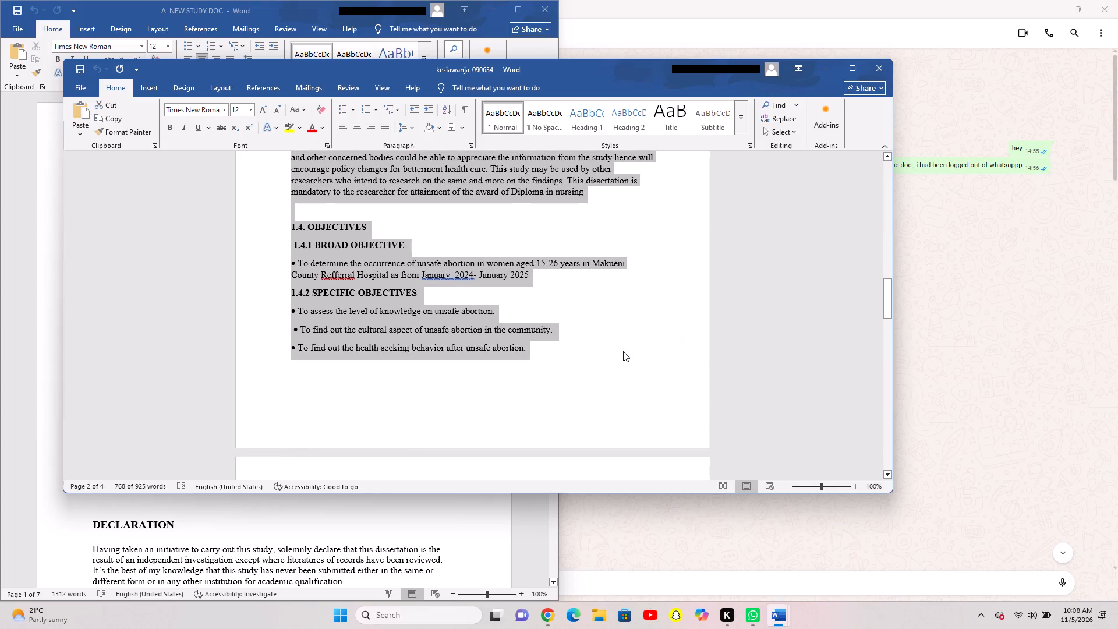
pyautogui.hotkey('ctrl', 'c')
pyautogui.hotkey('ctrl', 'c')
pyautogui.hotkey('ctrl', 'c')
pyautogui.hotkey('ctrl', 'c')
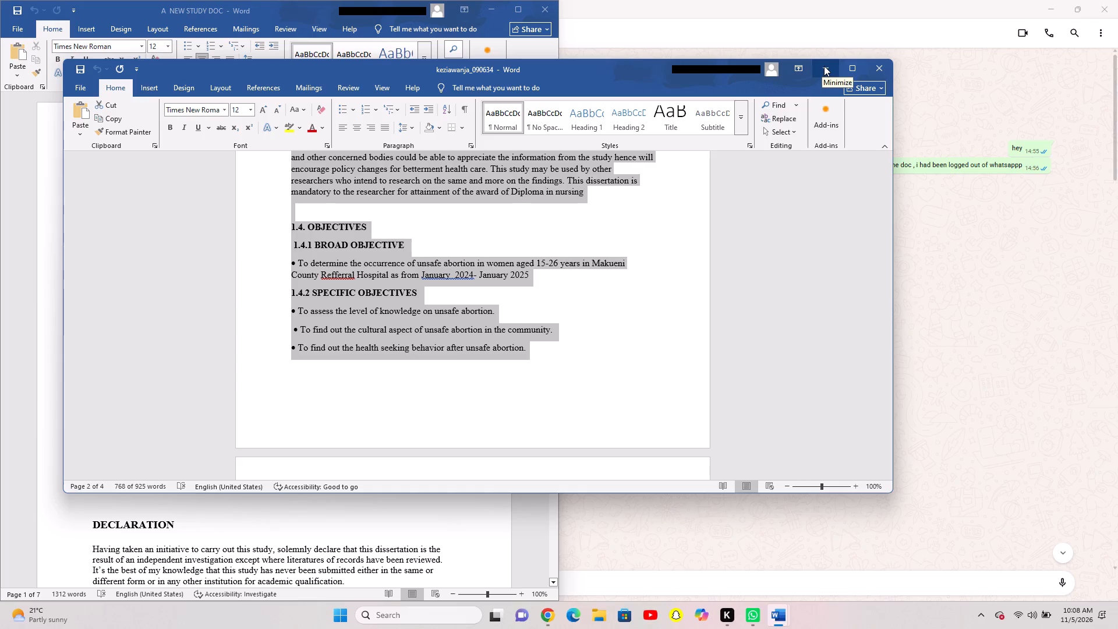
# Minimise the source document and return to A NEW STUDY DOC, moving past the DECLARATION section.
pyautogui.click(824, 66)
pyautogui.scroll(-6, 378, 481)
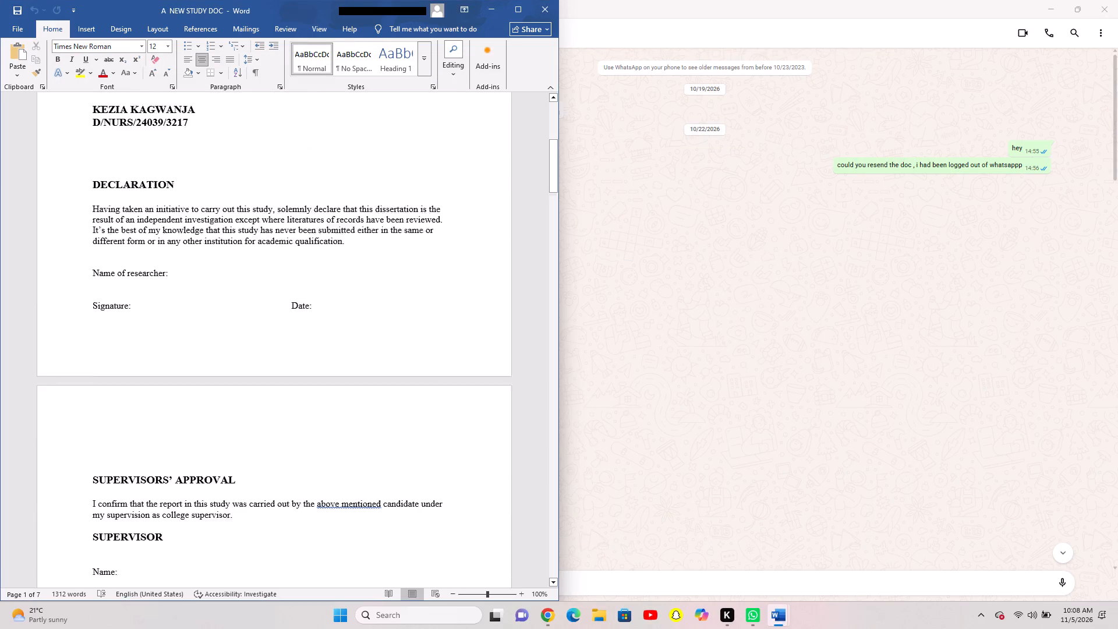
# Paste the copied study title and Chapter One content on a new line after the closing recommendations paragraph ending in "services.".
pyautogui.scroll(-7, 378, 481)
pyautogui.scroll(-16, 378, 481)
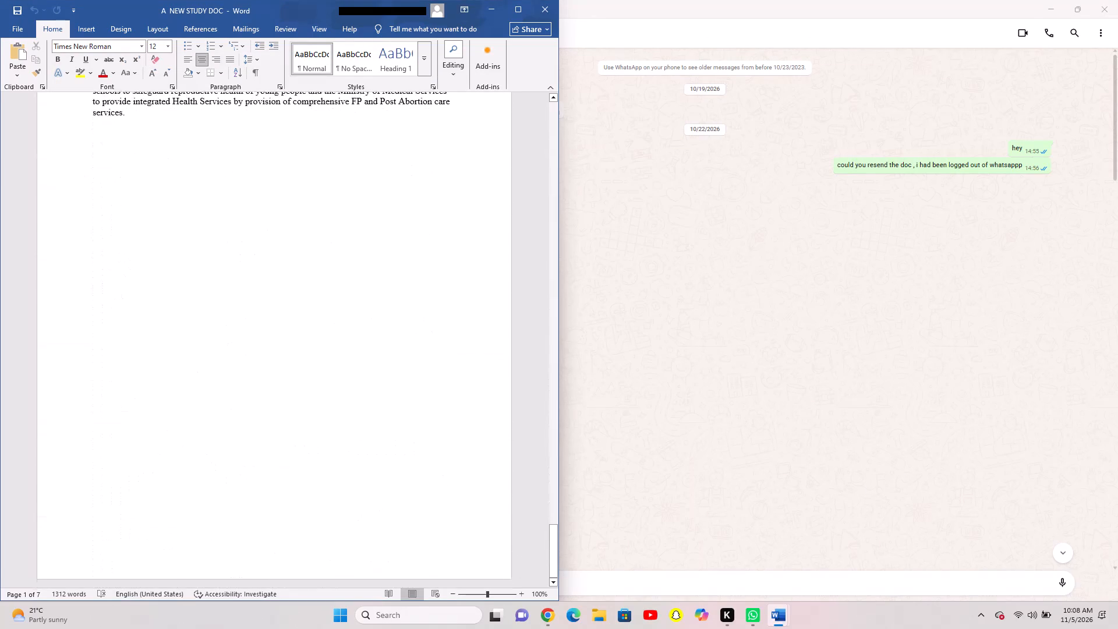
pyautogui.scroll(-1, 378, 481)
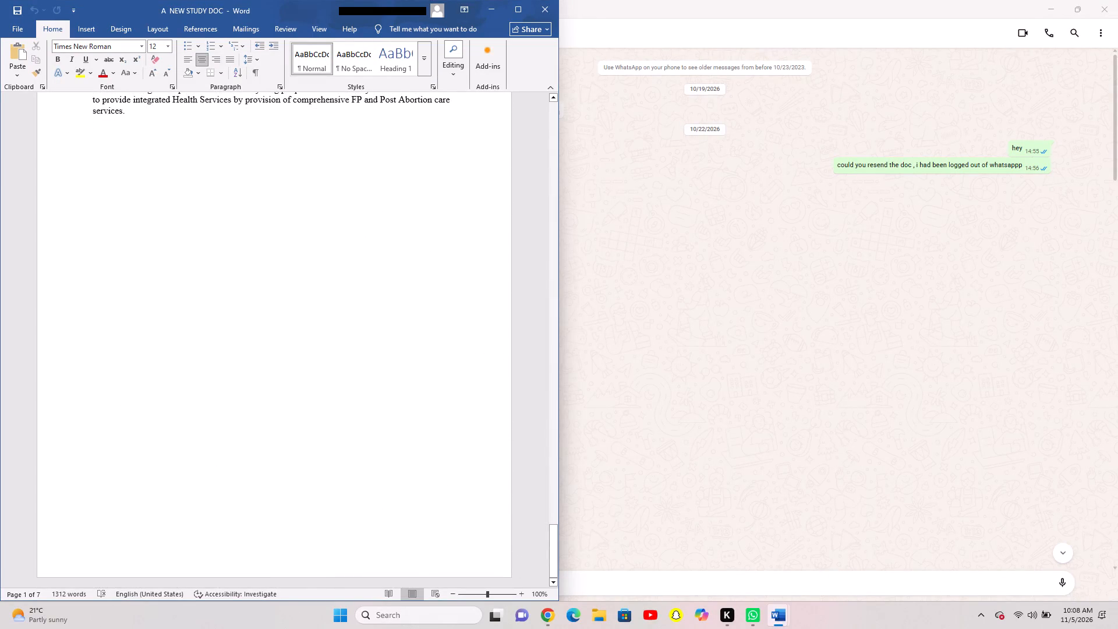
pyautogui.click(455, 102)
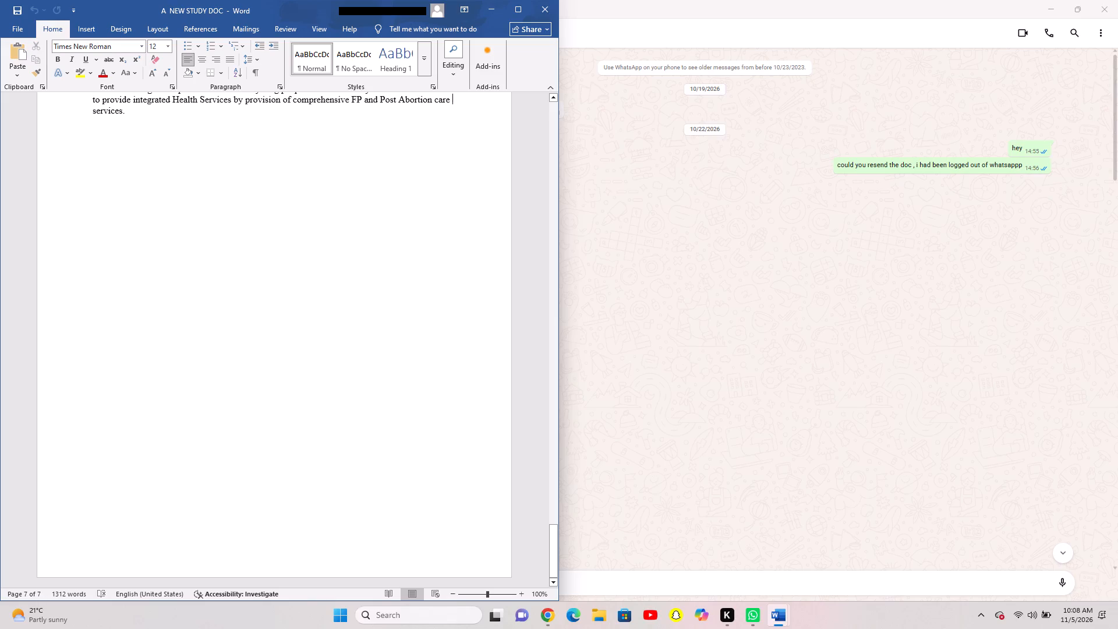
pyautogui.press('Return')
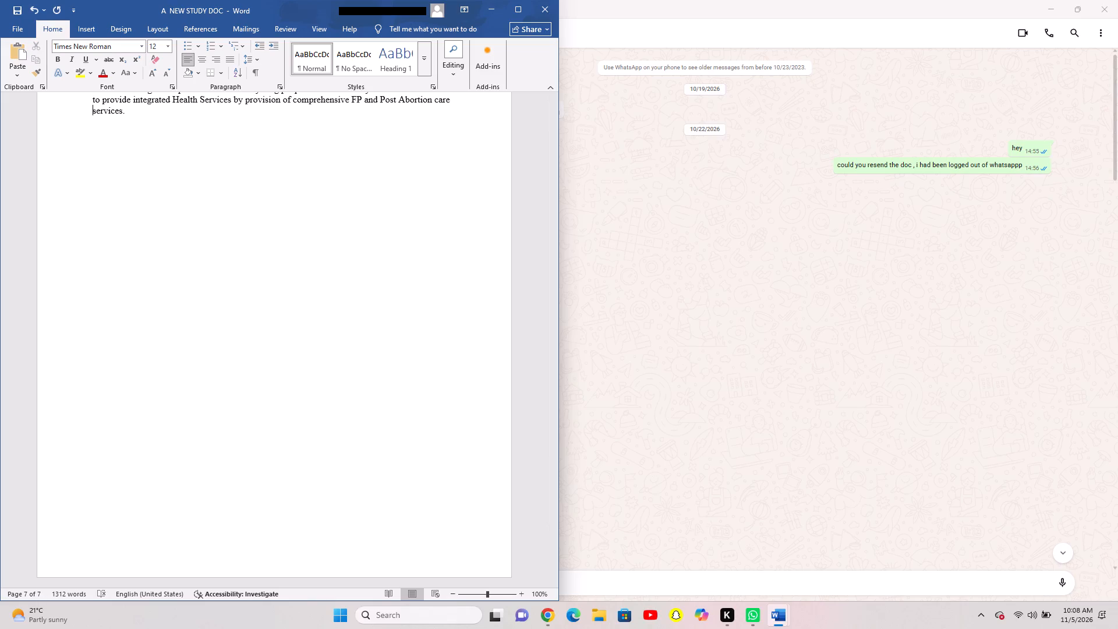
pyautogui.press('BackSpace')
pyautogui.click(126, 111)
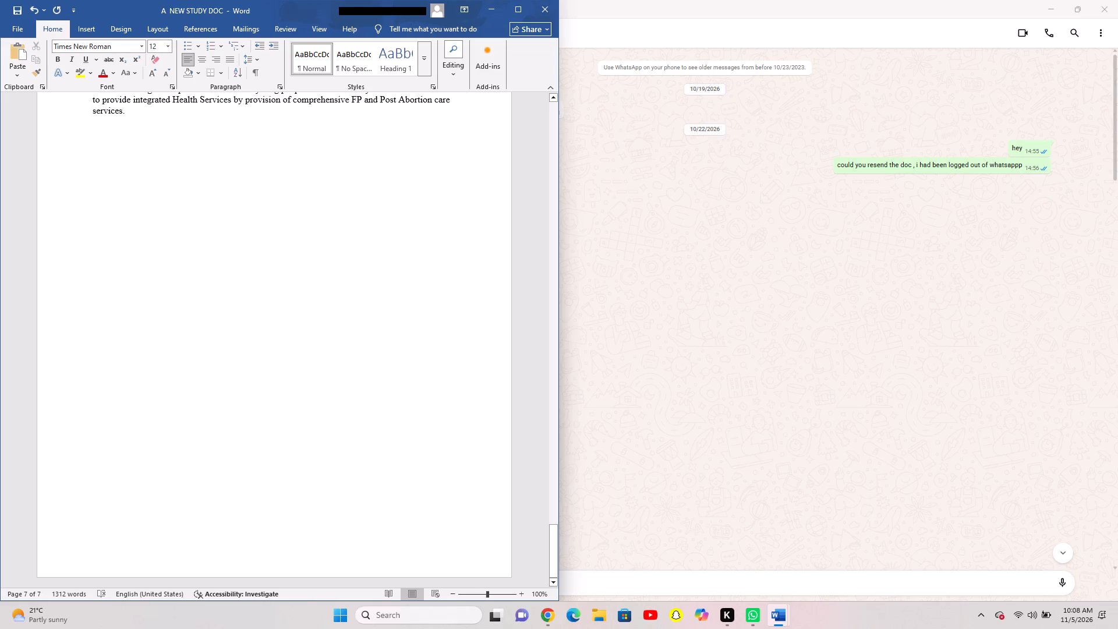
pyautogui.click(90, 109)
pyautogui.press('Return')
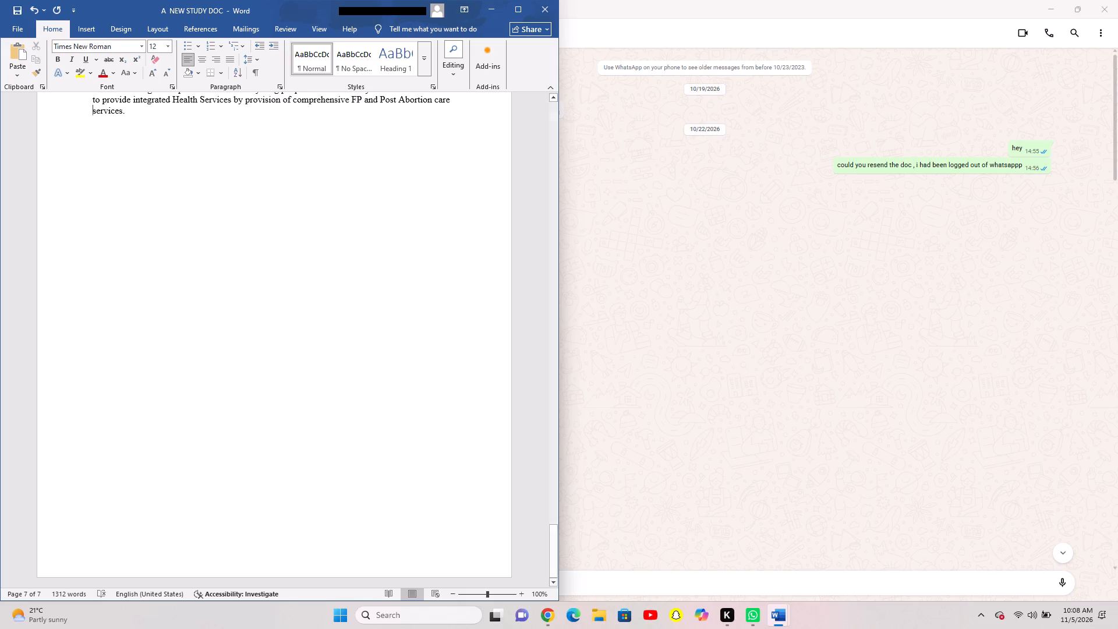
pyautogui.click(128, 111)
pyautogui.press('Return')
pyautogui.hotkey('ctrl', 'v')
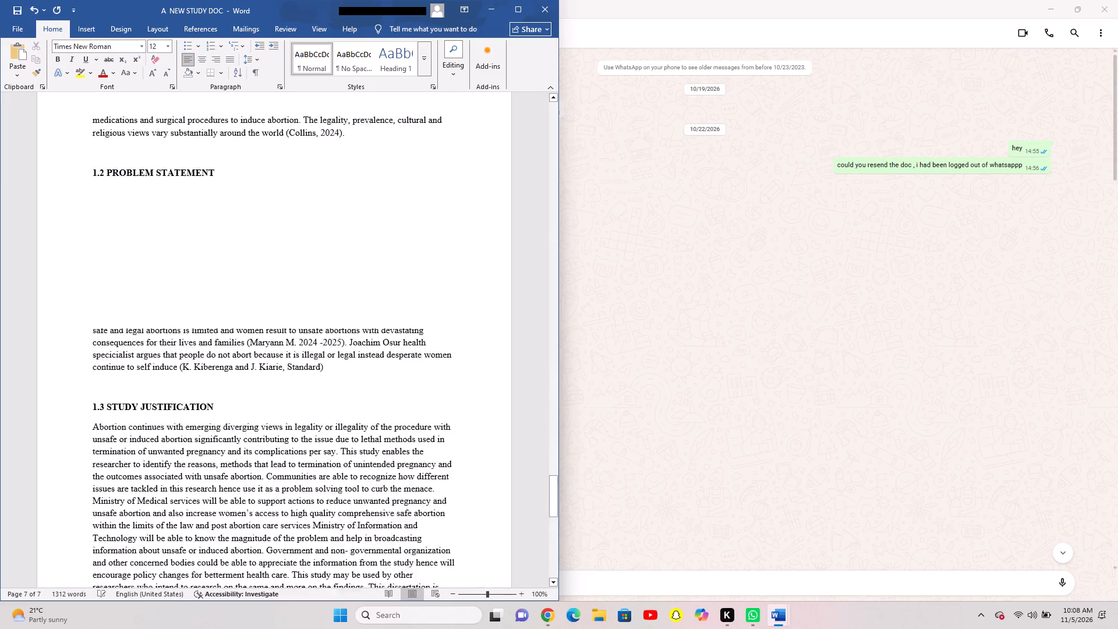
# Insert four blank lines before the pasted title "A RESEARCH STUDY ON OCCURRENCE OF UNSAFE ABORTION".
pyautogui.scroll(5, 162, 228)
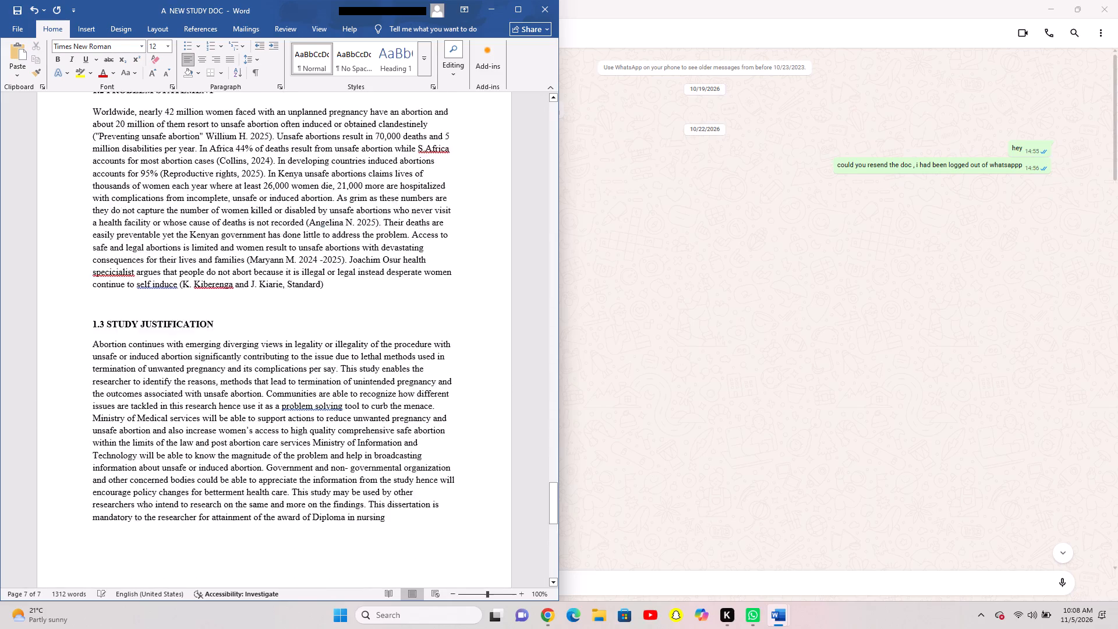
pyautogui.scroll(14, 162, 228)
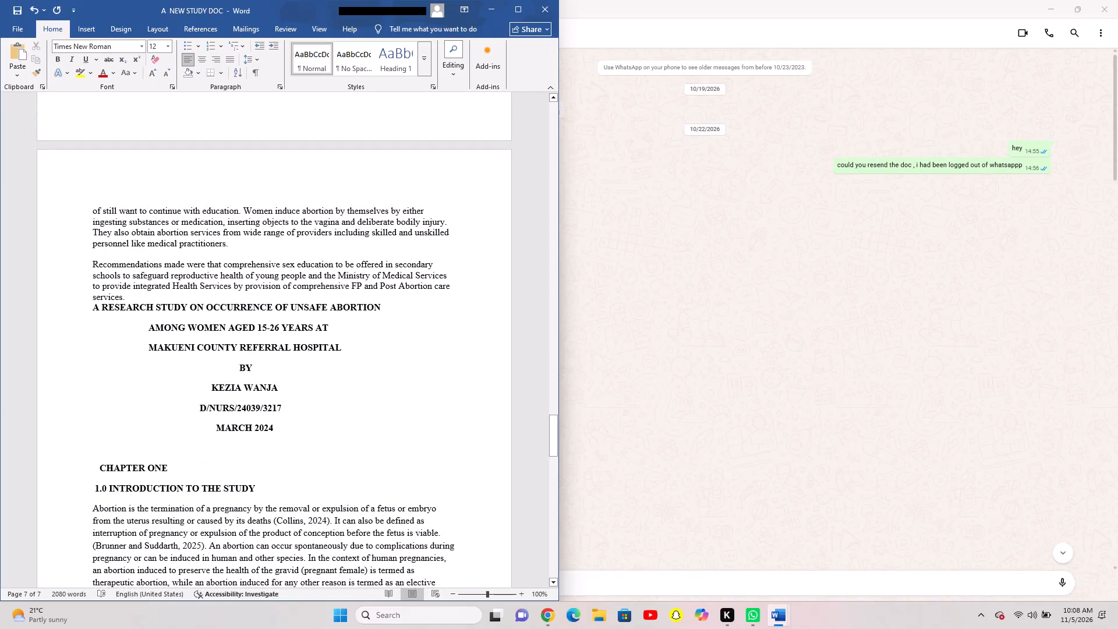
pyautogui.scroll(1, 162, 228)
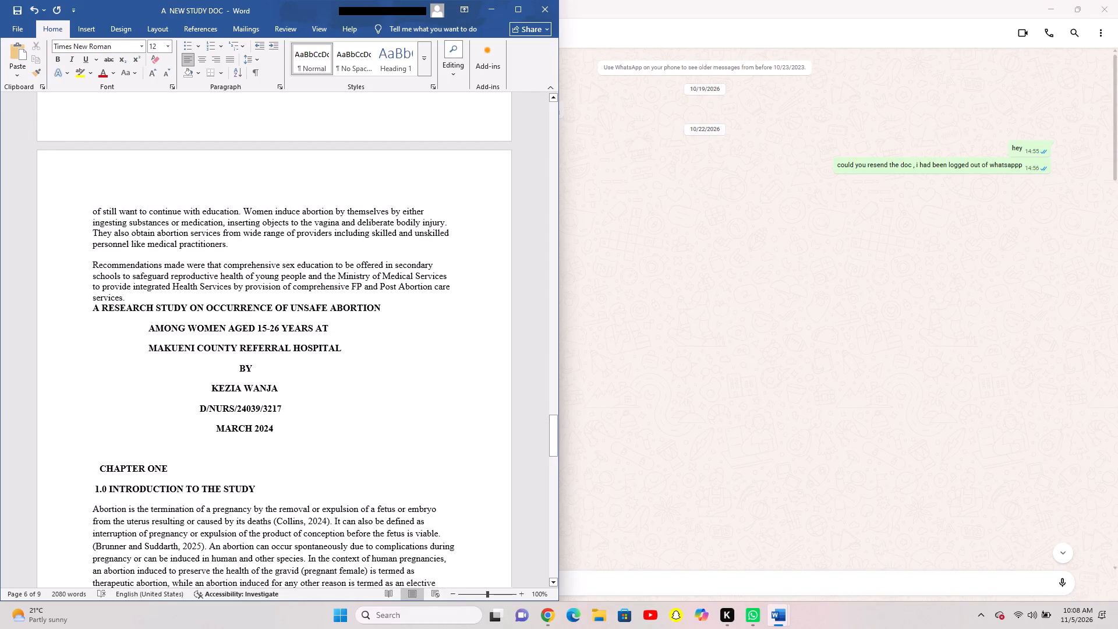
pyautogui.click(93, 308)
pyautogui.press('Return')
pyautogui.press('Return')
pyautogui.press('Return')
pyautogui.press('Return')
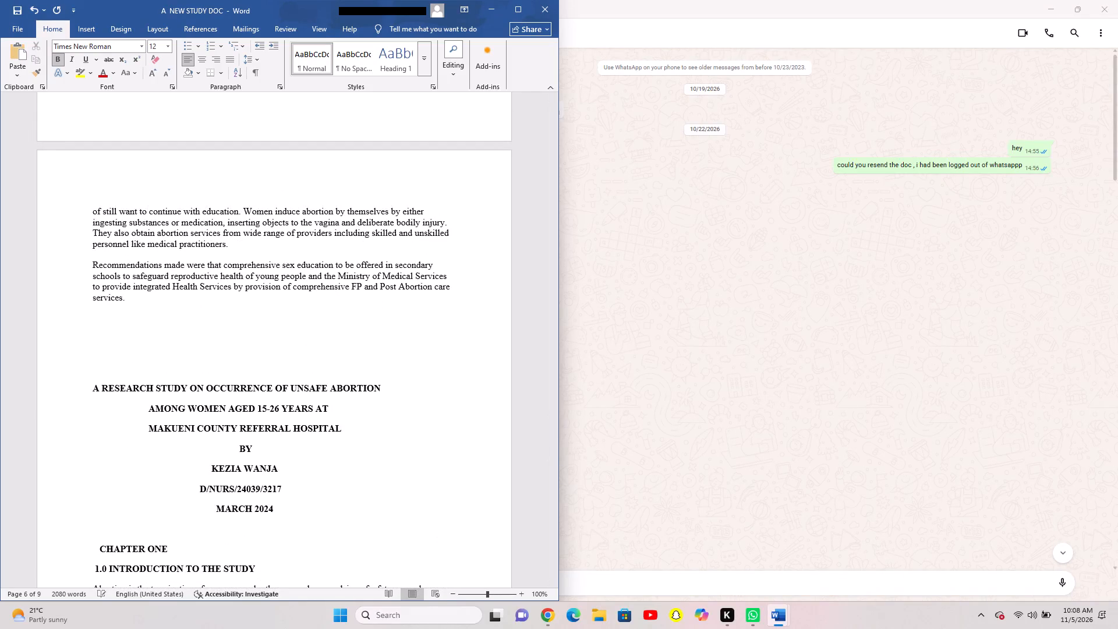
# Place the insertion point at the end of the last specific objective, on health seeking behavior after unsafe abortion.
pyautogui.scroll(-19, 160, 277)
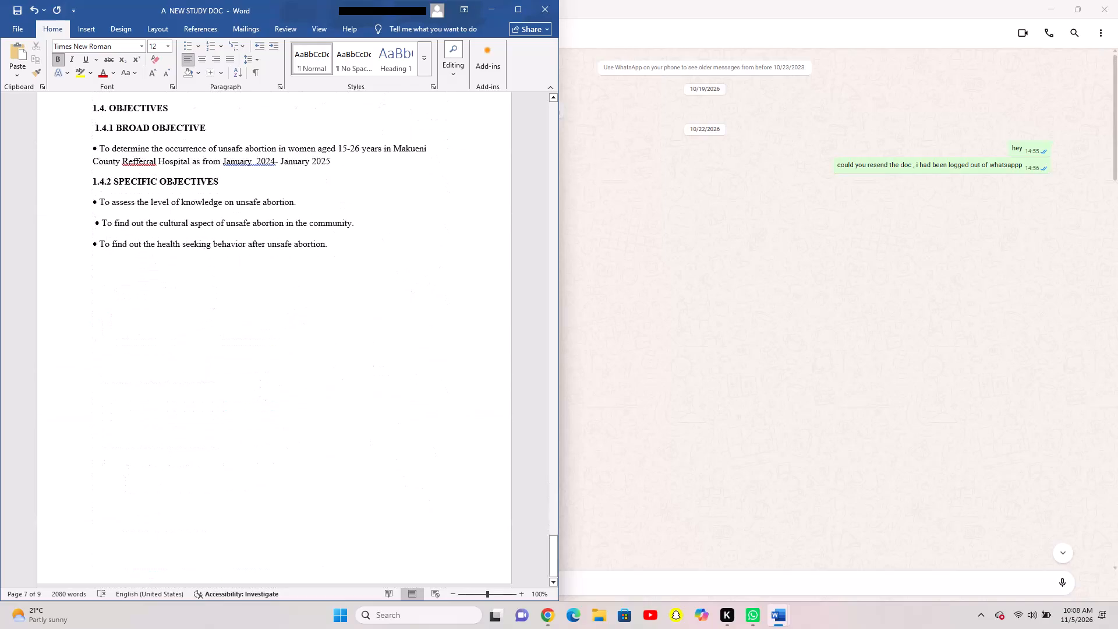
pyautogui.click(332, 236)
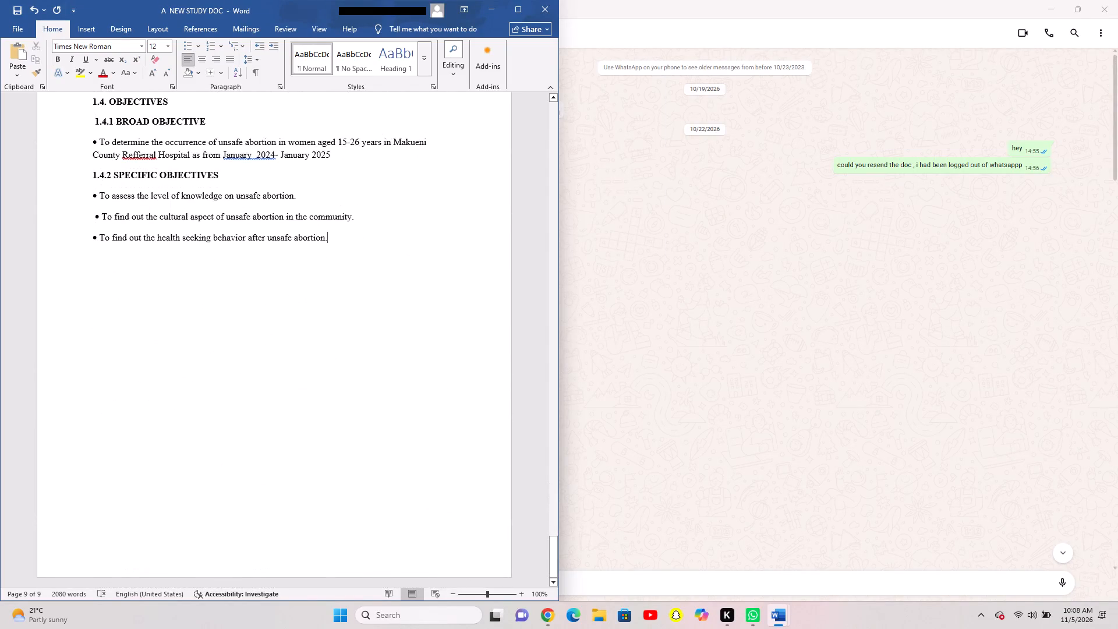
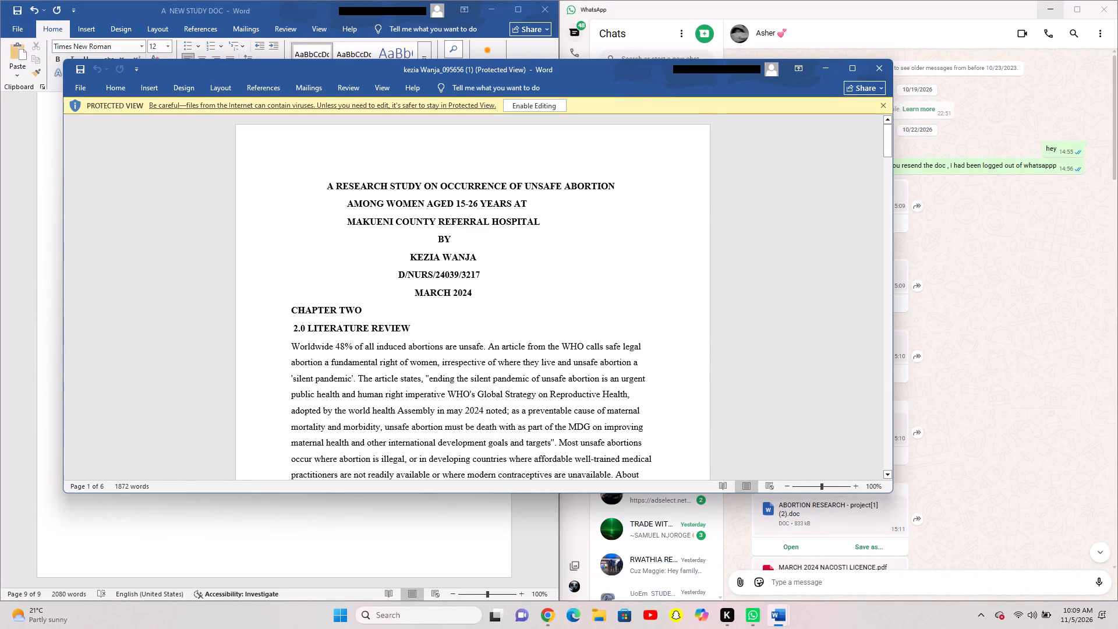
# Copy the second chapter's text from the "CHAPTER TWO" heading through the paragraph ending in "(Billy et al, 2024).".
pyautogui.scroll(-3, 581, 316)
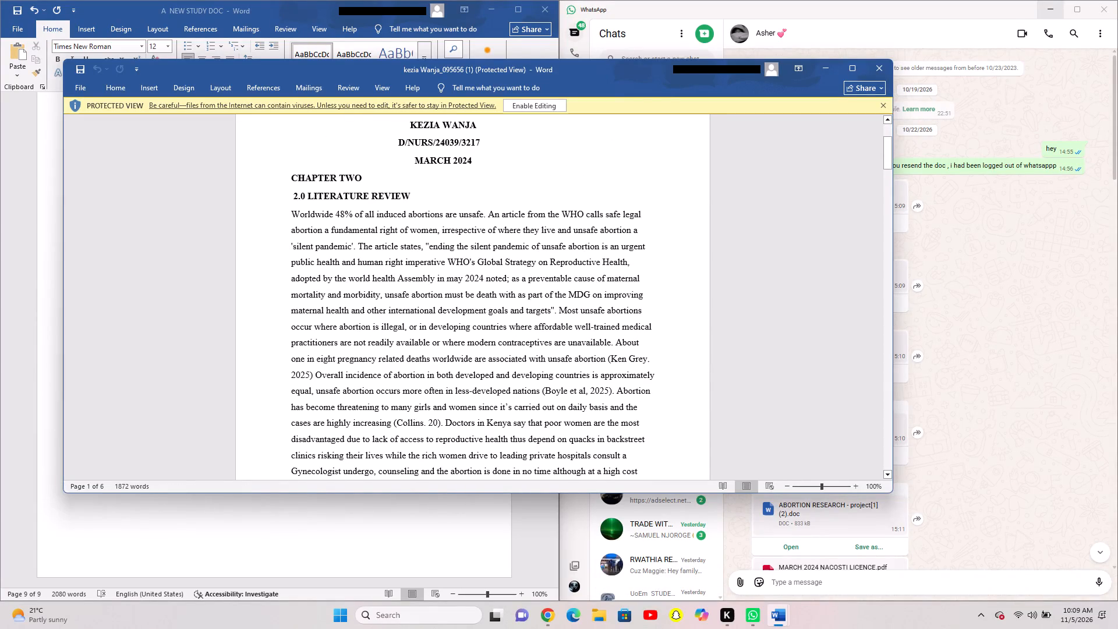
pyautogui.moveTo(285, 169); pyautogui.dragTo(334, 202)
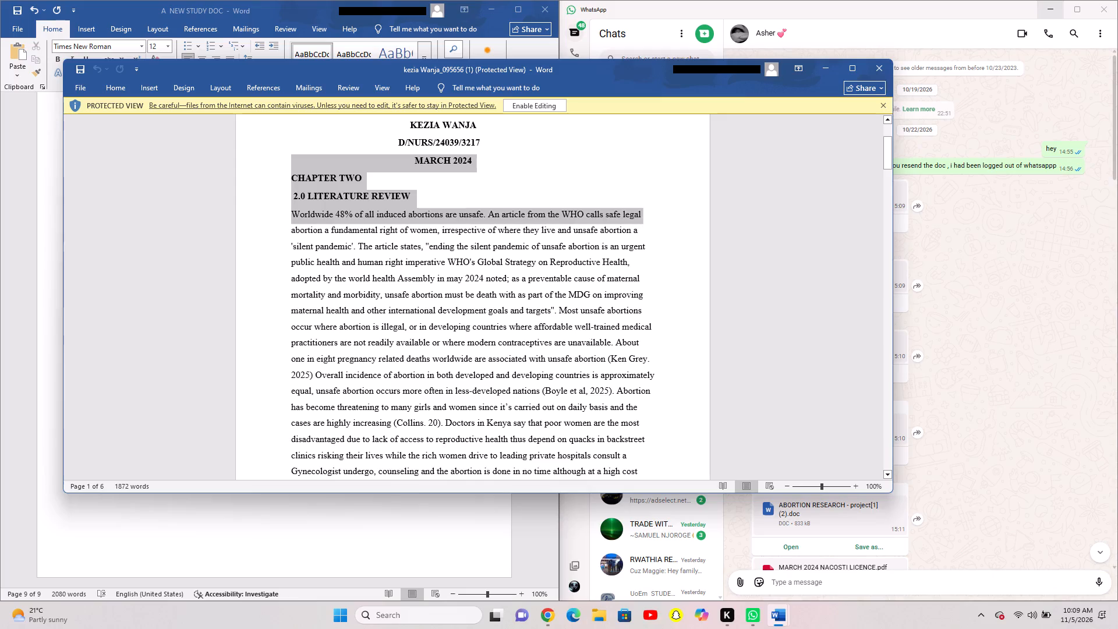
pyautogui.moveTo(334, 202); pyautogui.dragTo(302, 156)
pyautogui.click(273, 179)
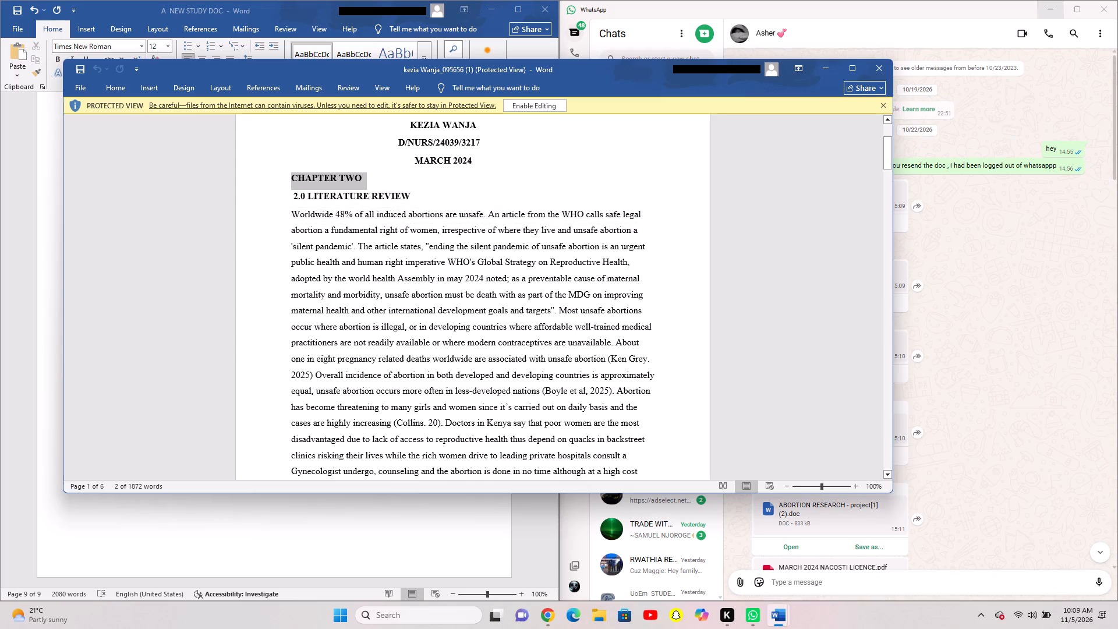
pyautogui.moveTo(286, 174); pyautogui.dragTo(552, 393)
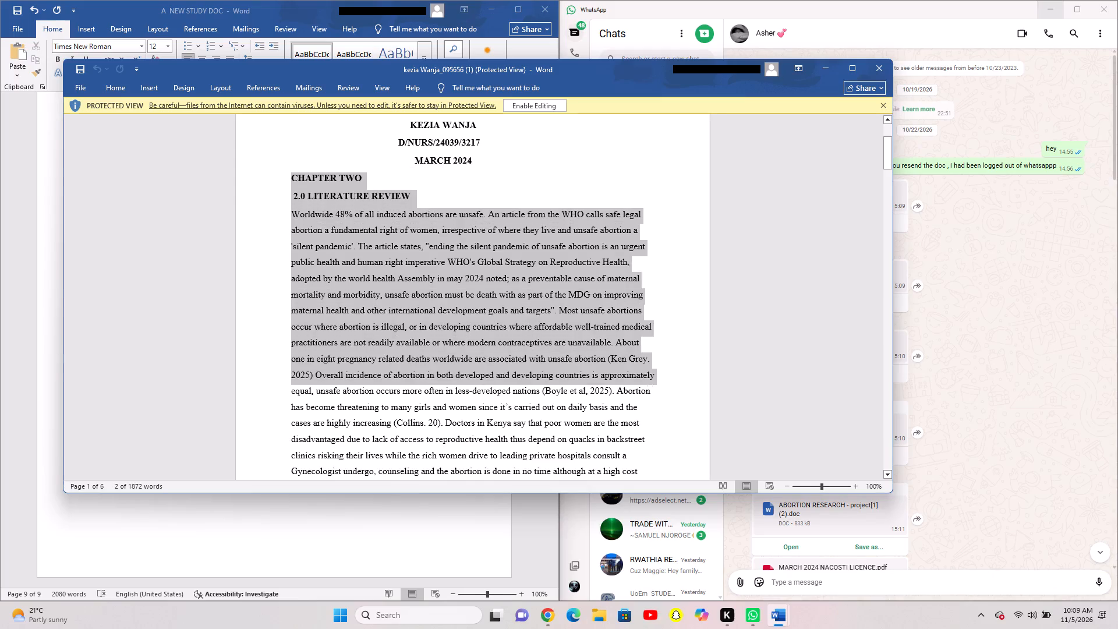
pyautogui.moveTo(552, 393); pyautogui.dragTo(703, 478)
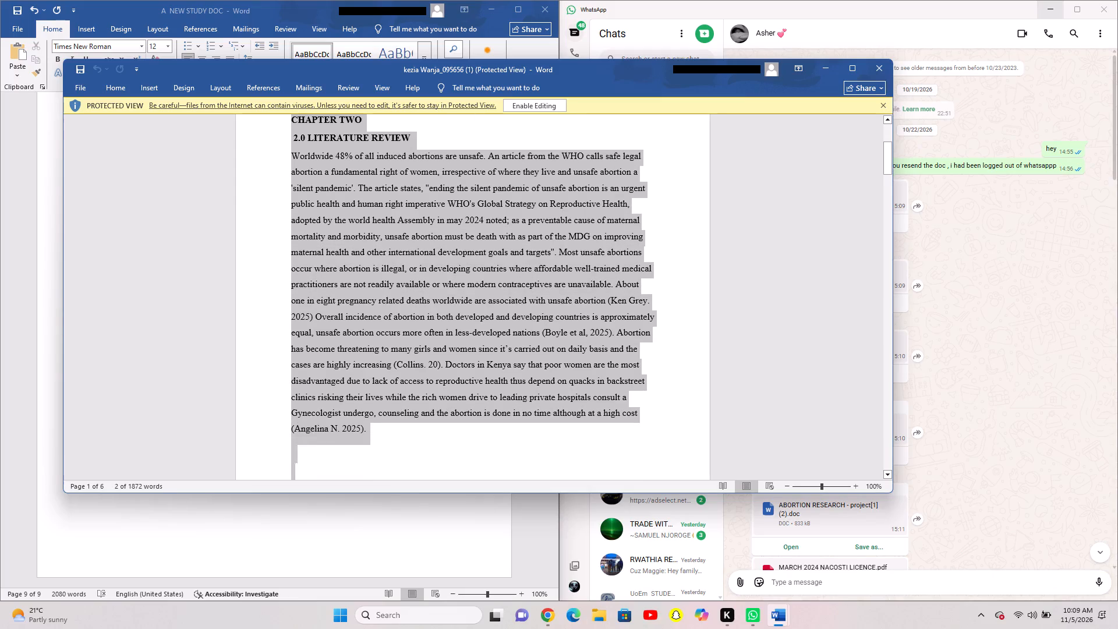
pyautogui.moveTo(703, 478); pyautogui.dragTo(700, 495)
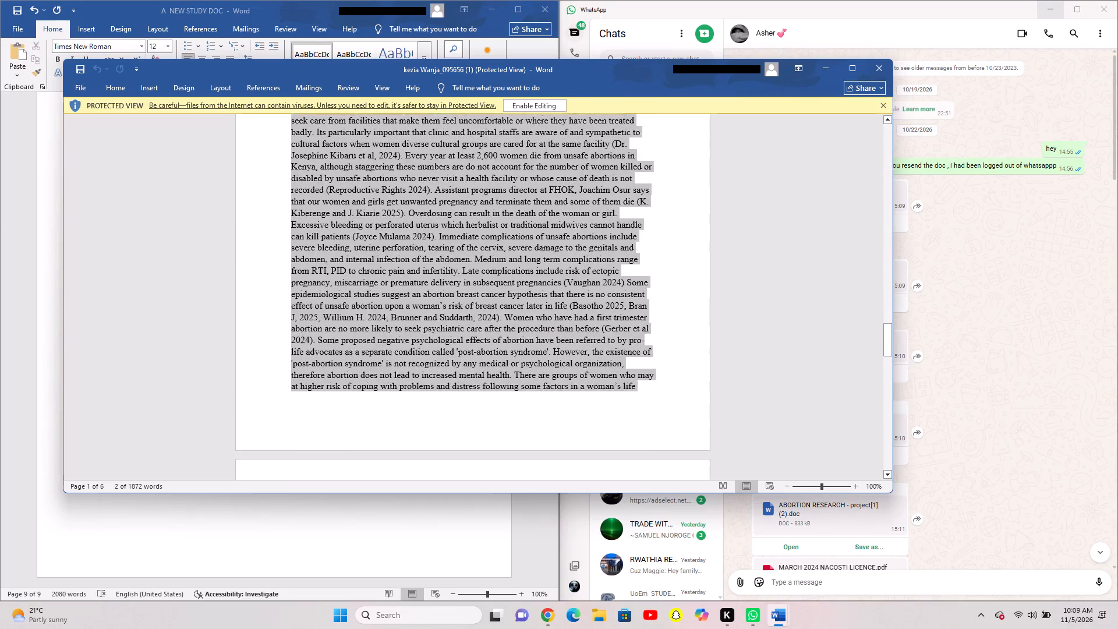
pyautogui.moveTo(700, 495); pyautogui.dragTo(660, 193)
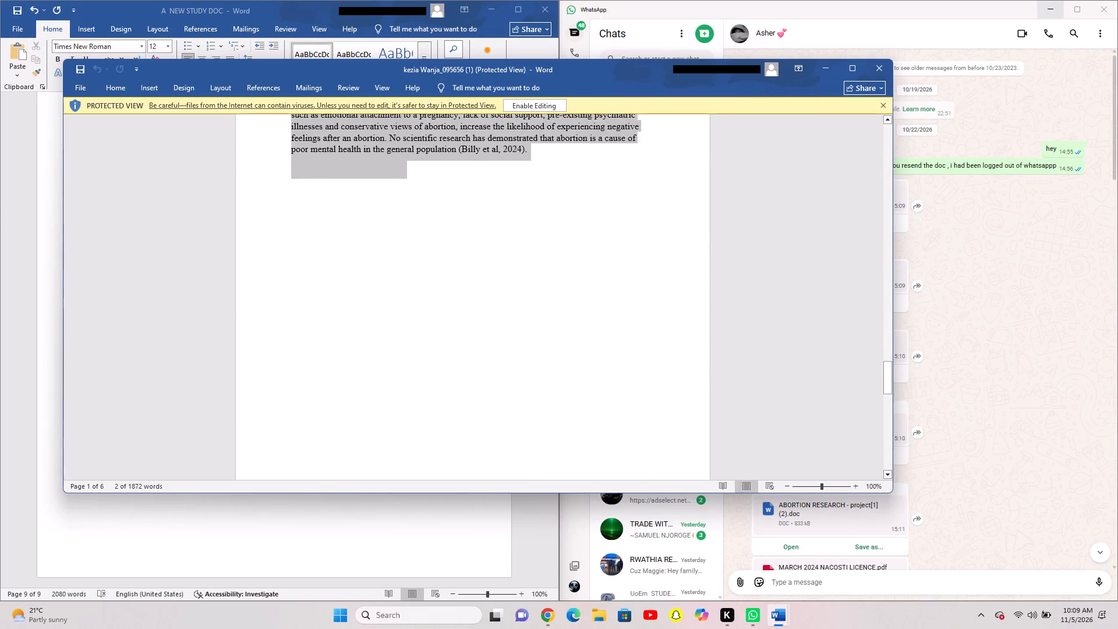
pyautogui.moveTo(660, 193); pyautogui.dragTo(461, 162)
pyautogui.moveTo(461, 162); pyautogui.dragTo(468, 154)
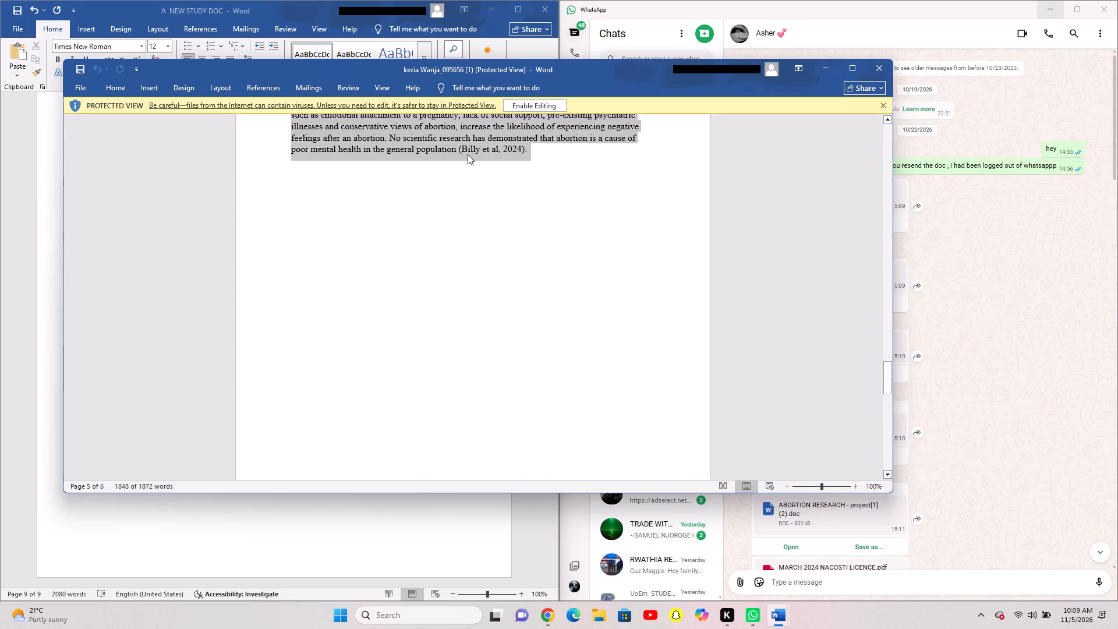
pyautogui.hotkey('ctrl', 'c')
pyautogui.hotkey('ctrl', 'c')
pyautogui.hotkey('ctrl', 'c')
pyautogui.hotkey('ctrl', 'c')
pyautogui.hotkey('ctrl', 'c')
pyautogui.hotkey('ctrl', 'c')
# In "A NEW STUDY DOC", add four new lines after the last specific objective and paste the copied Chapter Two content there.
pyautogui.click(823, 63)
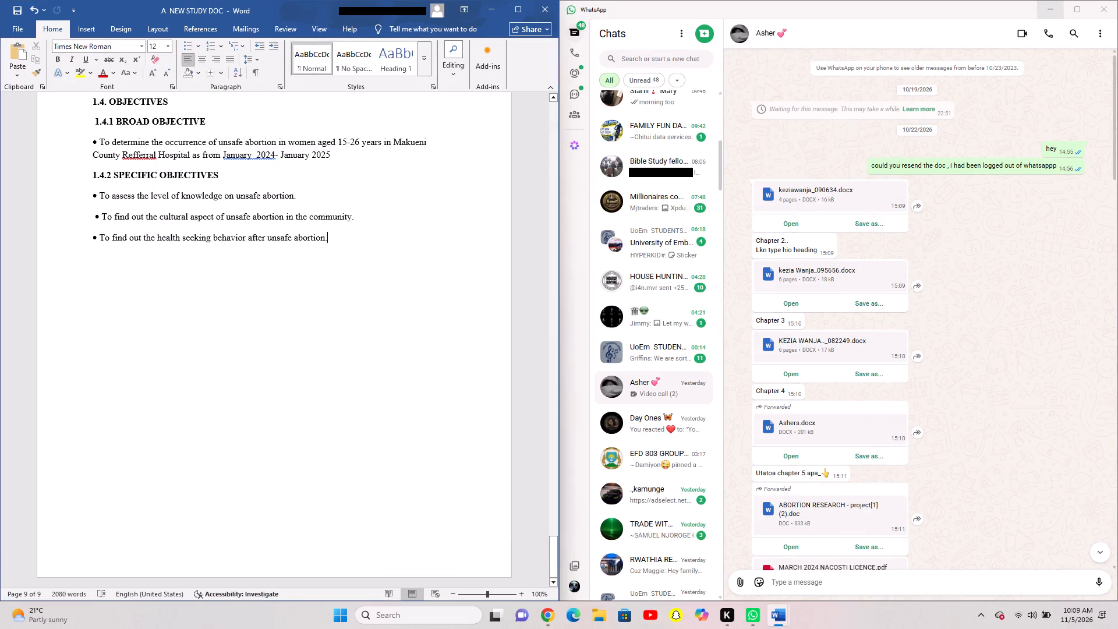
pyautogui.press('Return')
pyautogui.press('Return')
pyautogui.press('Return')
pyautogui.press('Return')
pyautogui.hotkey('ctrl', 'v')
pyautogui.scroll(3, 279, 209)
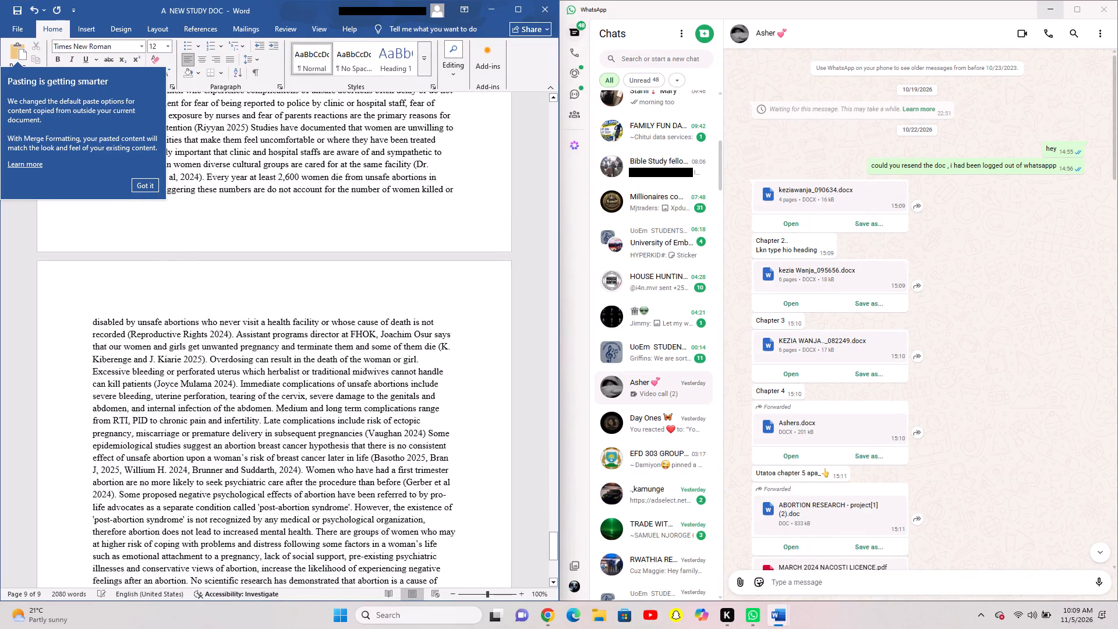
pyautogui.scroll(14, 279, 209)
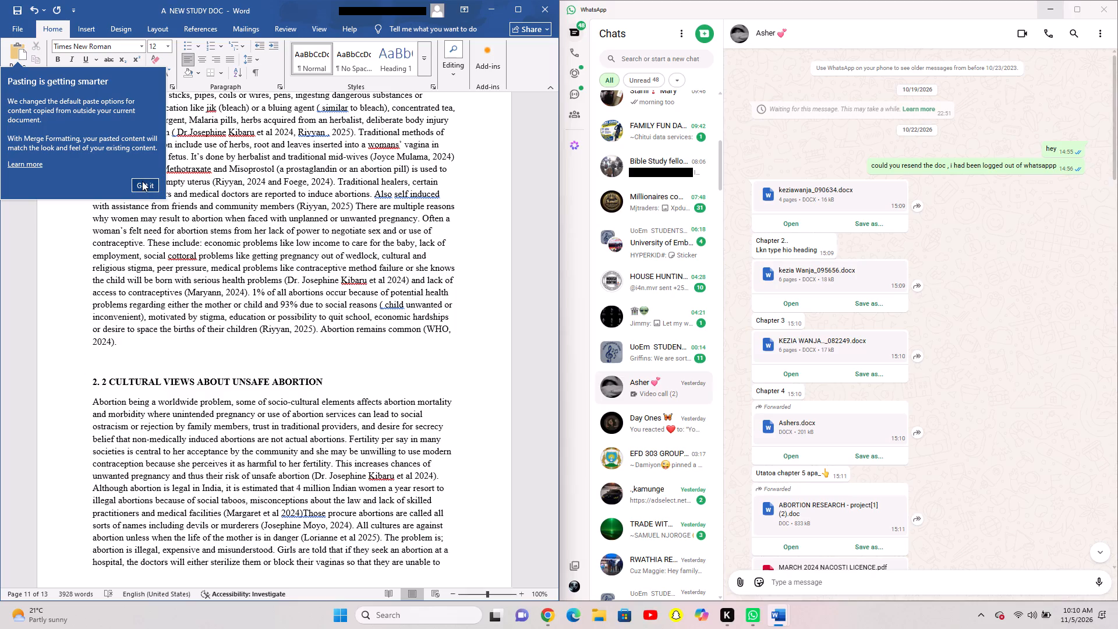
pyautogui.click(142, 182)
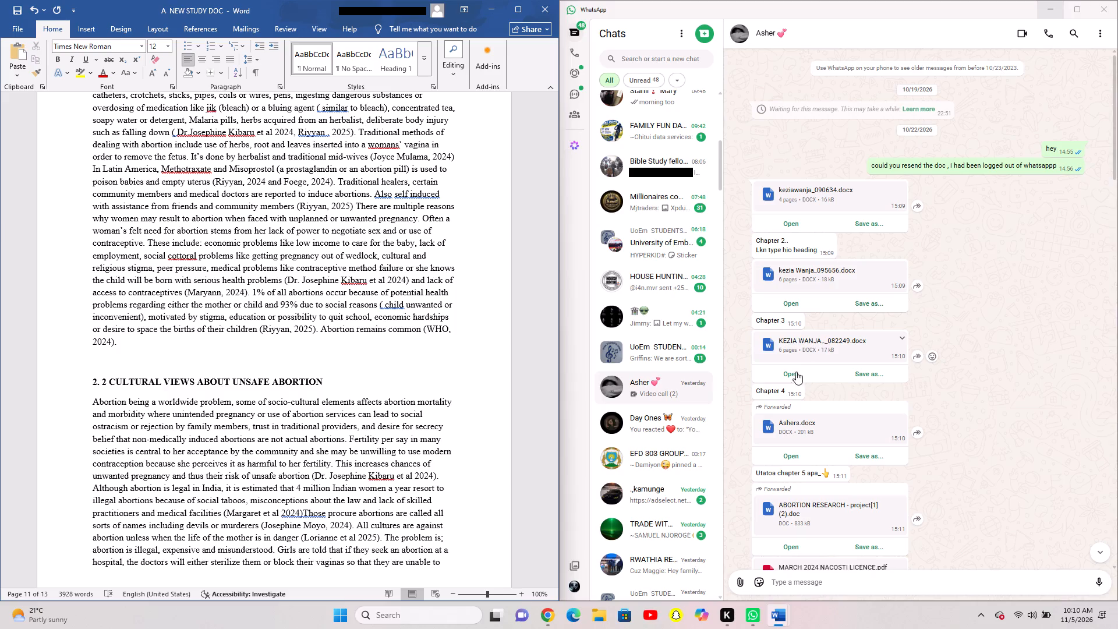
# Add three new lines at the document's end, below the pasted paragraph ending in "(Billy et al, 2024).".
pyautogui.scroll(-4, 333, 488)
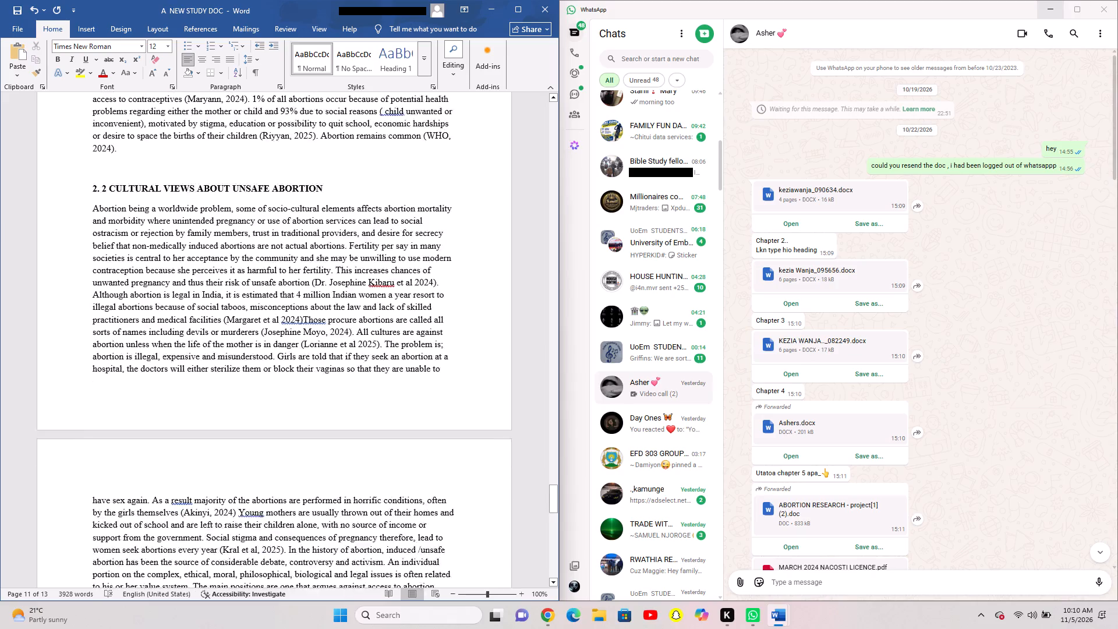
pyautogui.scroll(-13, 333, 488)
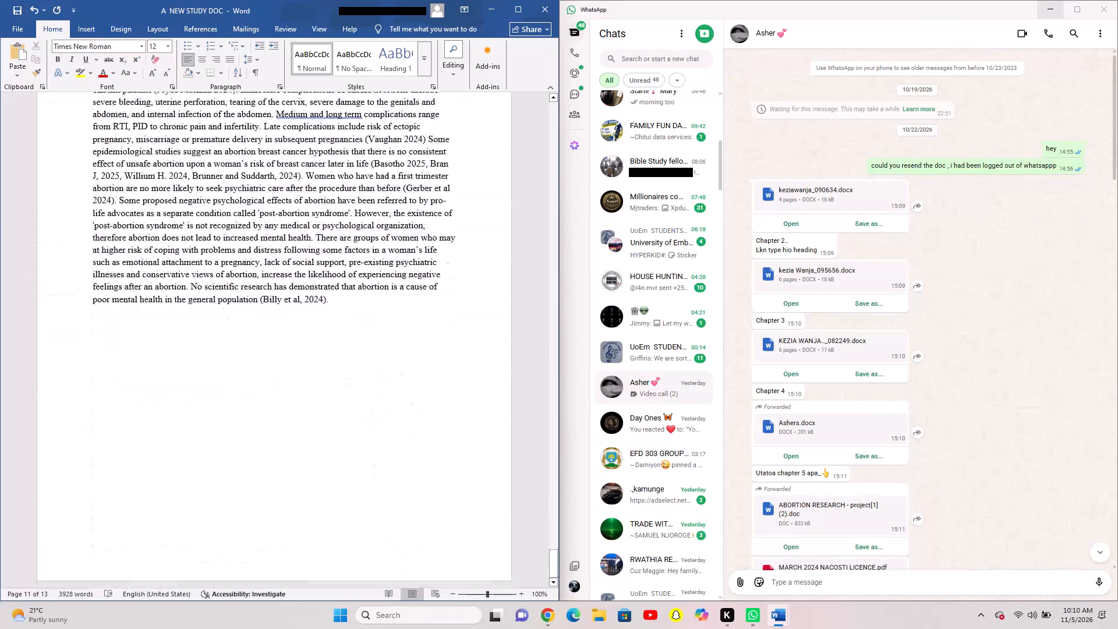
pyautogui.press('Return')
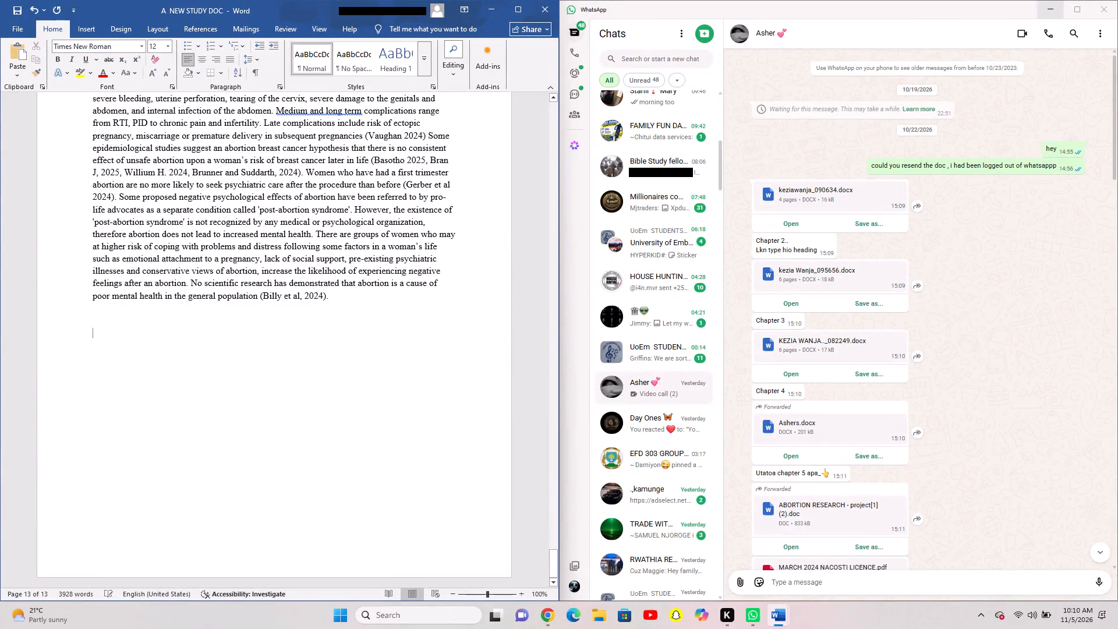
pyautogui.press('Return')
pyautogui.press('Return')
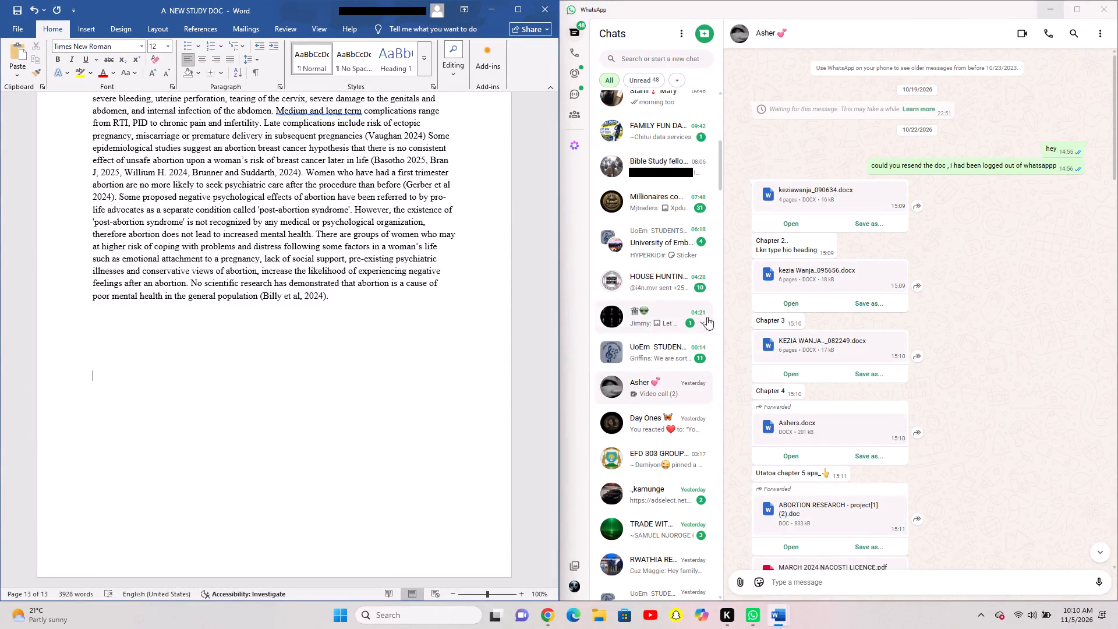
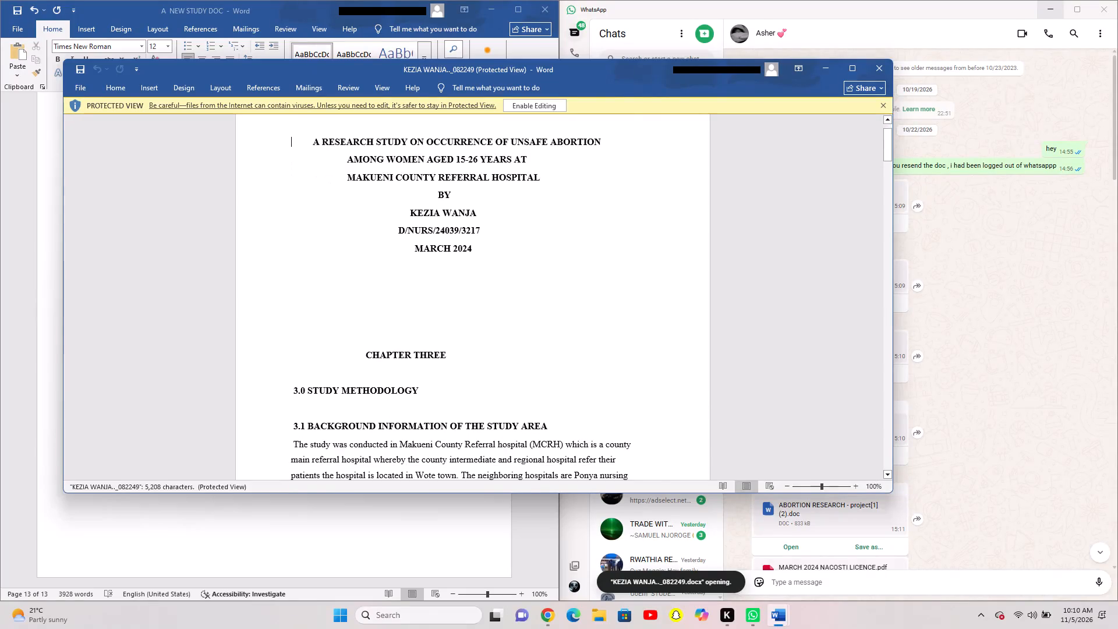
# Copy the third chapter's text from the "CHAPTER THREE" heading through the "3.16 STUDY LIMITATIONS" list ending in "sensitive topic with social stigma".
pyautogui.scroll(-1, 556, 327)
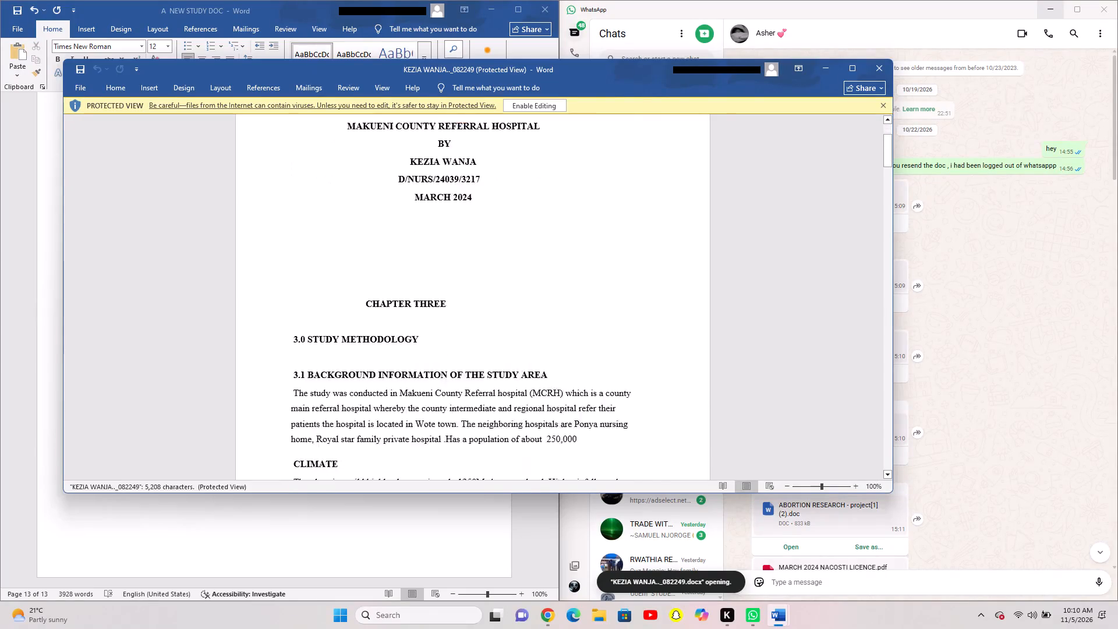
pyautogui.scroll(-3, 556, 327)
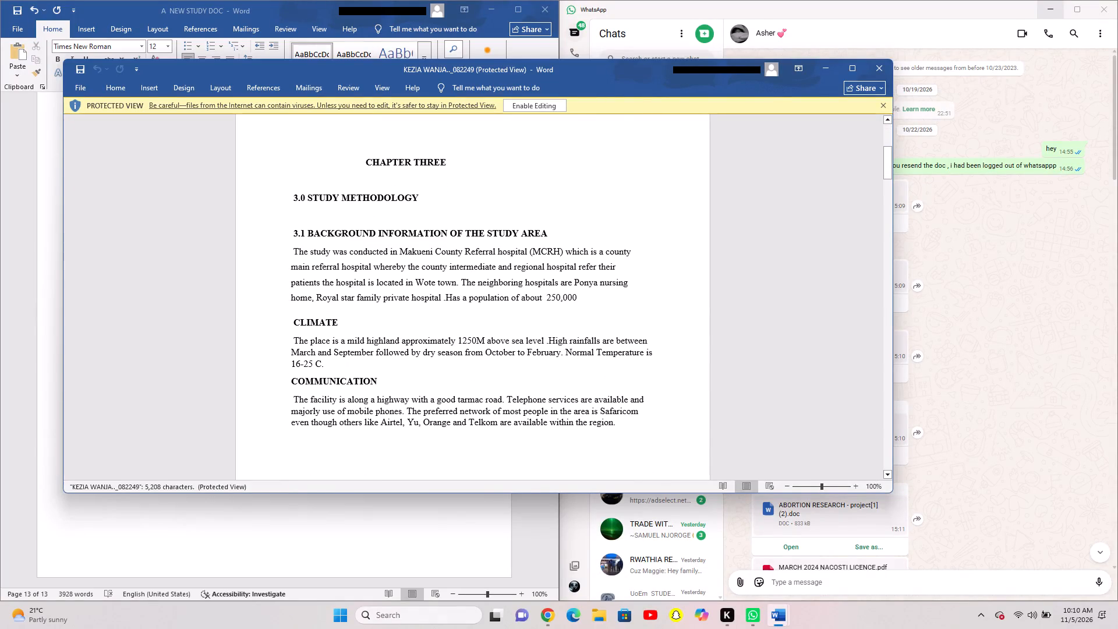
pyautogui.moveTo(286, 147); pyautogui.dragTo(657, 478)
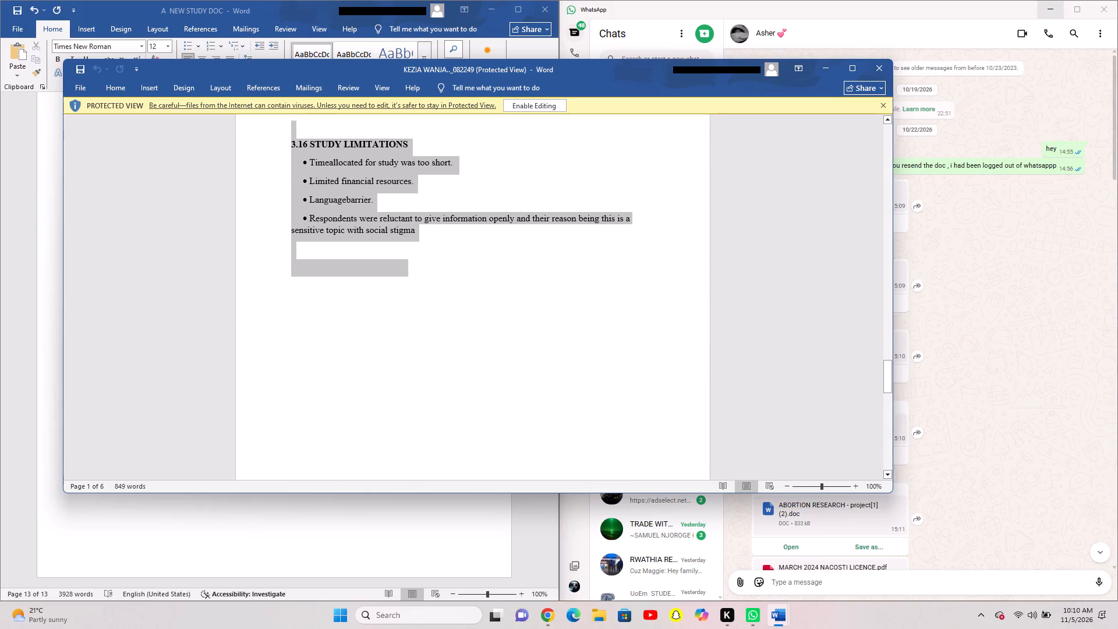
pyautogui.moveTo(657, 478); pyautogui.dragTo(572, 149)
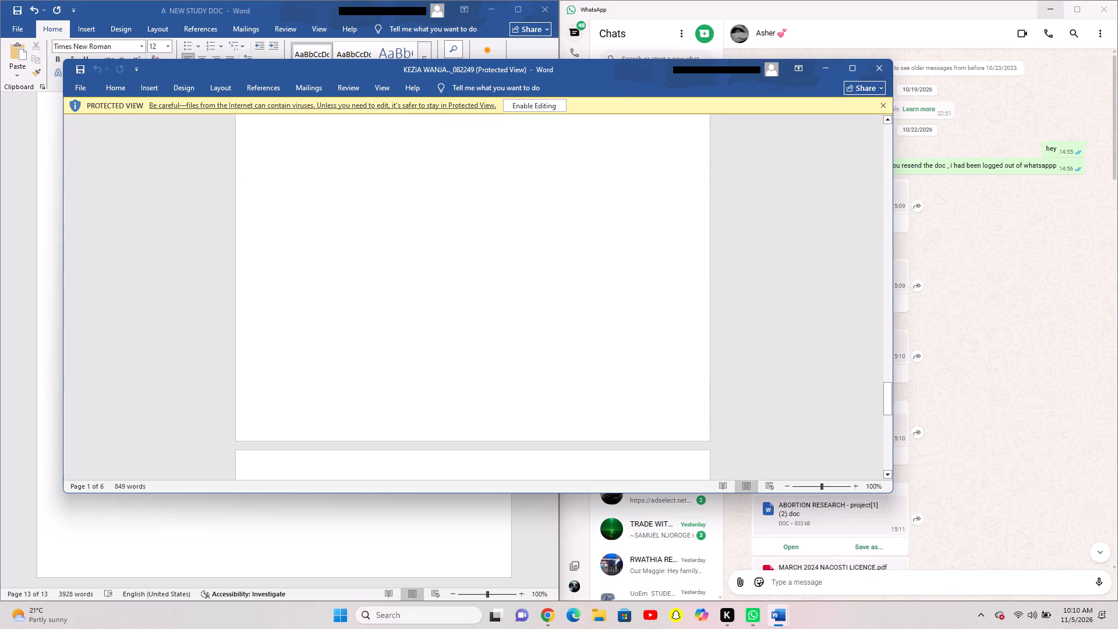
pyautogui.moveTo(572, 149); pyautogui.dragTo(516, 252)
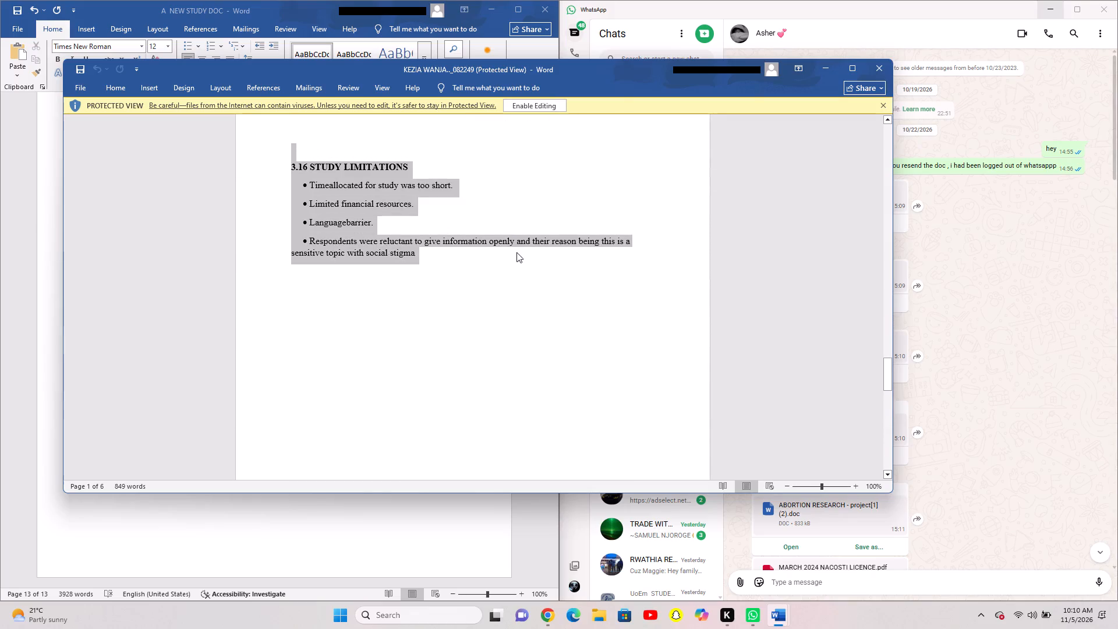
pyautogui.moveTo(516, 252); pyautogui.dragTo(521, 265)
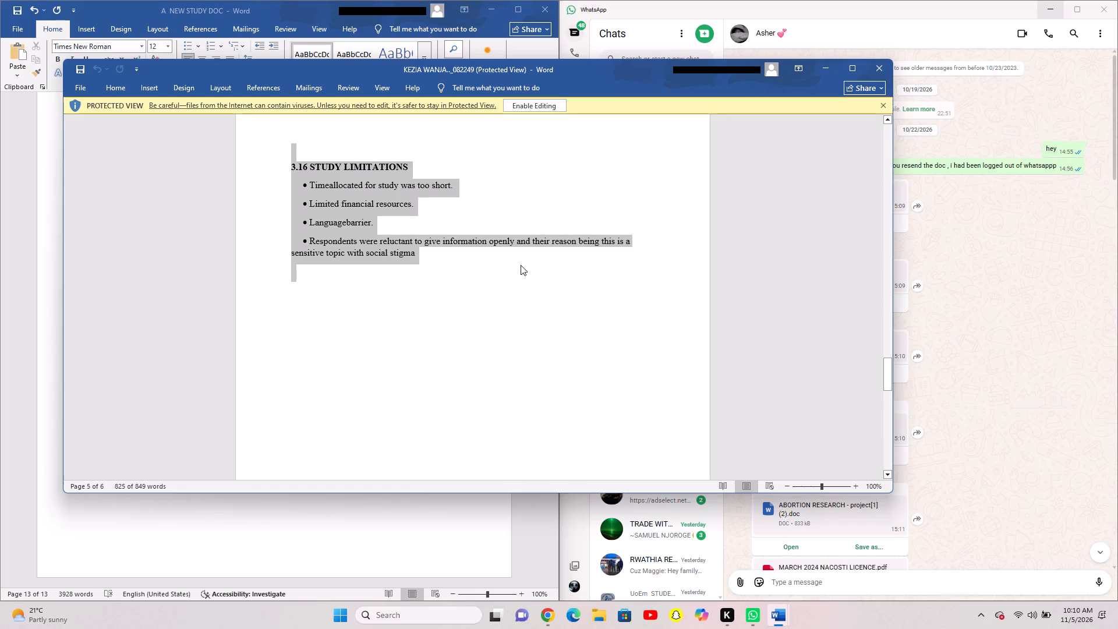
pyautogui.hotkey('ctrl', 'c')
pyautogui.hotkey('ctrl', 'c')
pyautogui.hotkey('ctrl', 'c')
# Return to "A NEW STUDY DOC", paste the copied Chapter Three content at the document's end, and check the pasted ending.
pyautogui.click(824, 68)
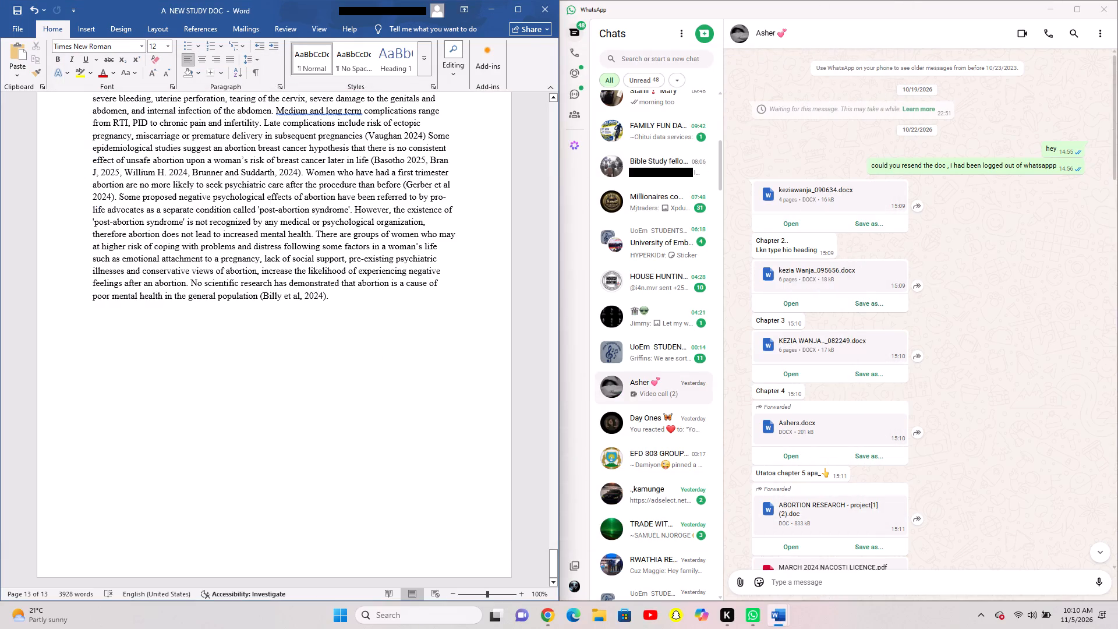
pyautogui.hotkey('ctrl', 'v')
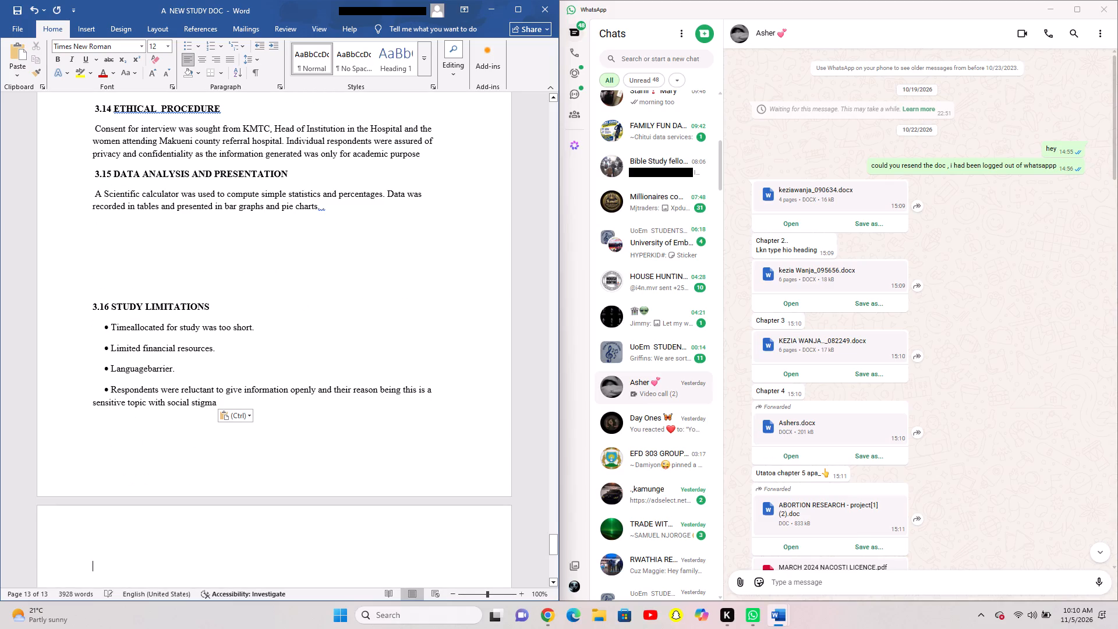
pyautogui.scroll(1, 149, 313)
pyautogui.scroll(-5, 149, 313)
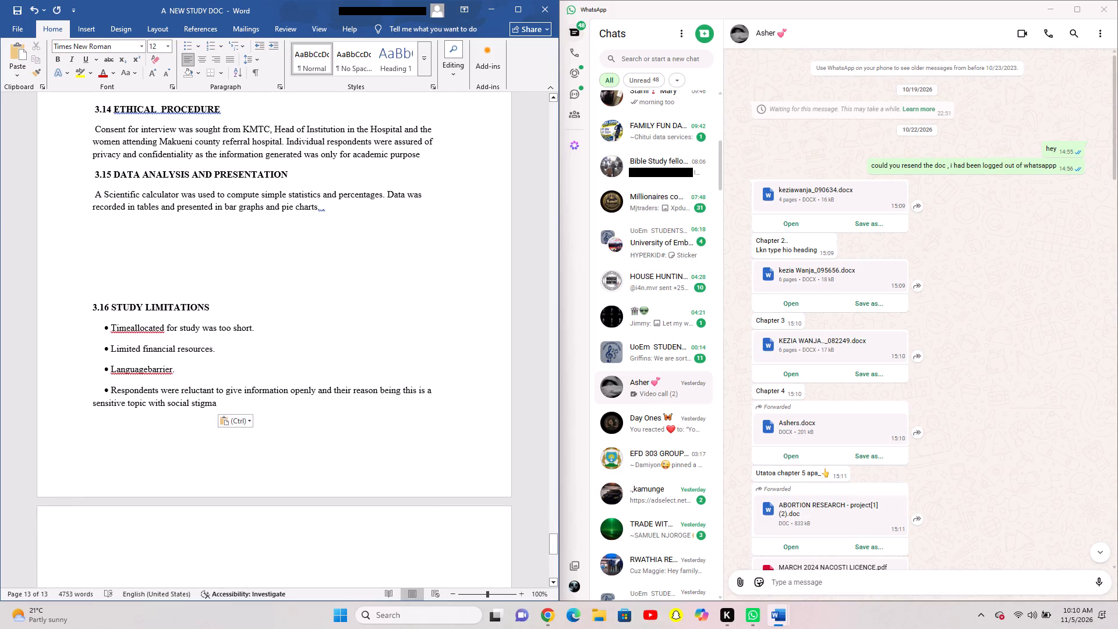
pyautogui.scroll(-1, 149, 313)
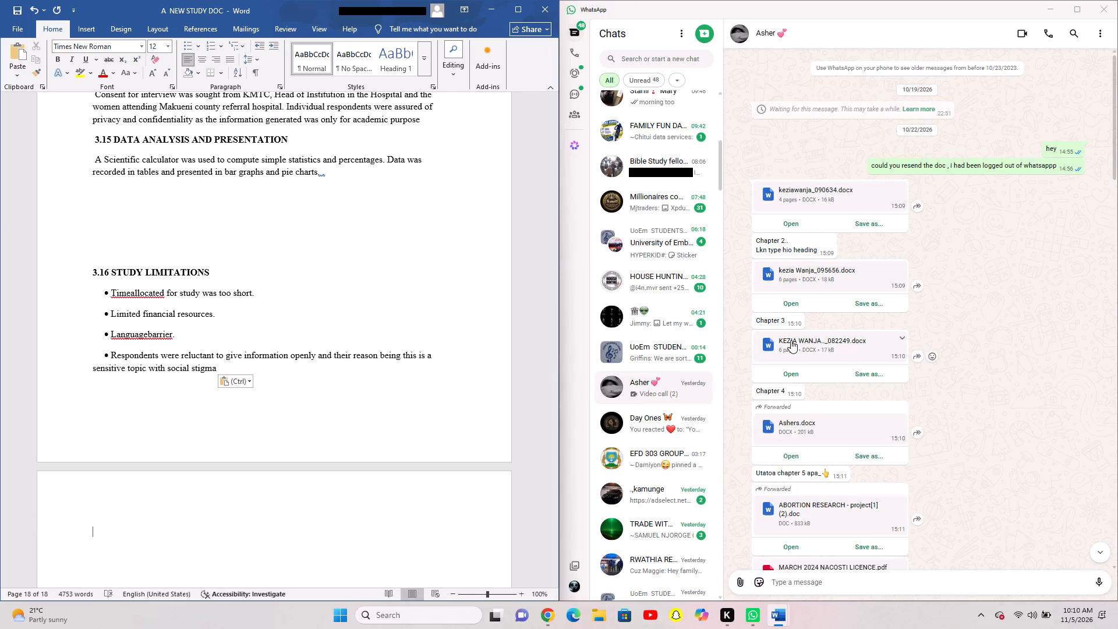
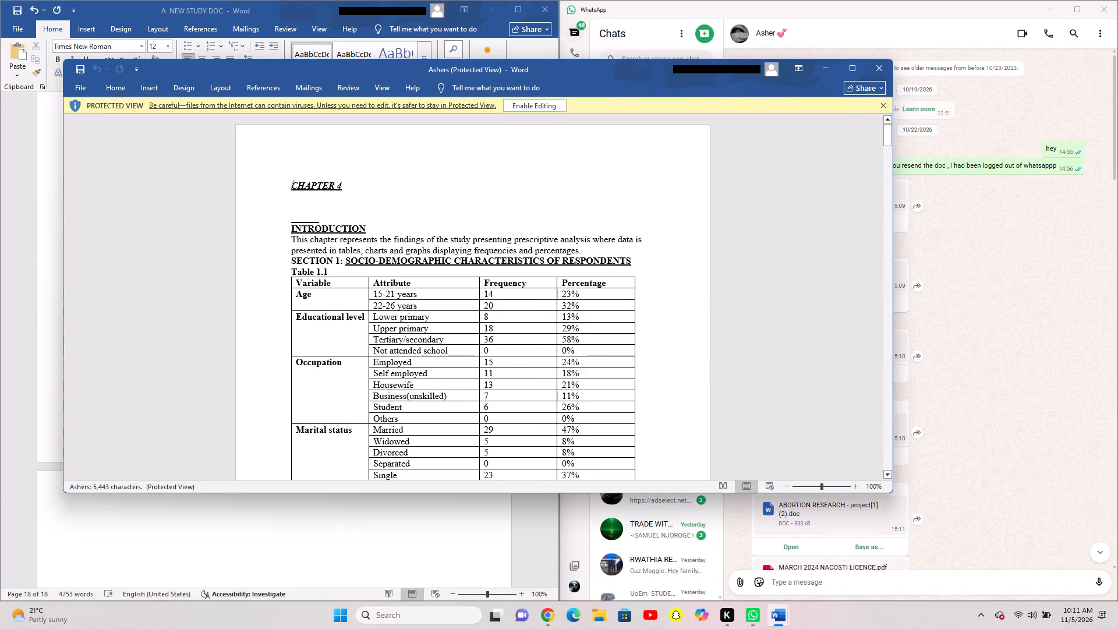
# Look through the whole "Ashers" Chapter 4 document, from its heading through the tables and charts to the last page.
pyautogui.scroll(-1, 546, 400)
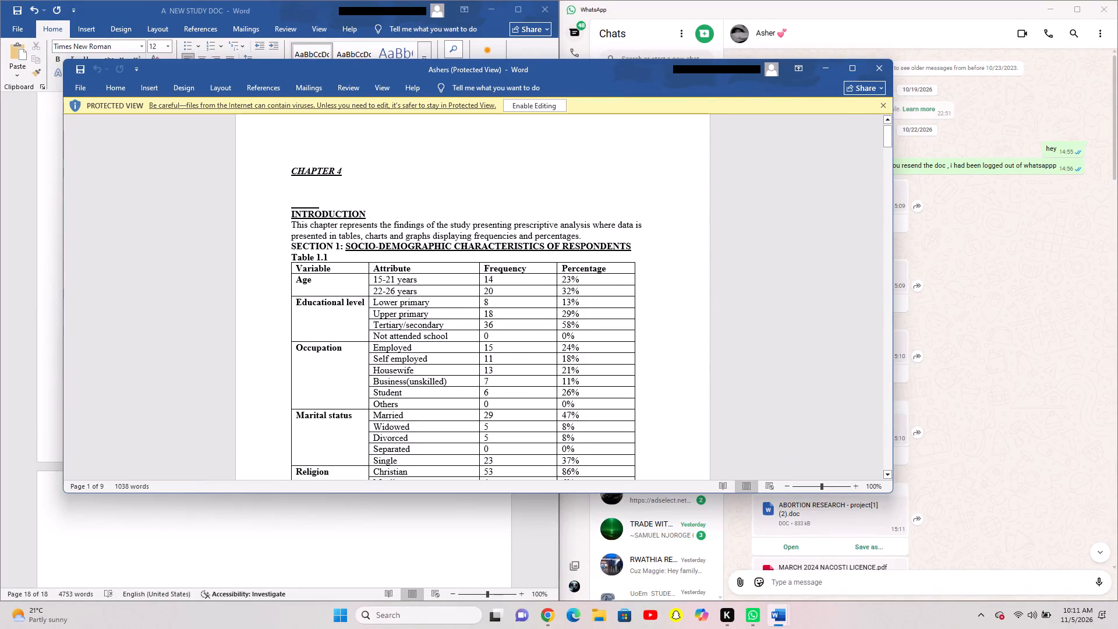
pyautogui.scroll(-4, 546, 400)
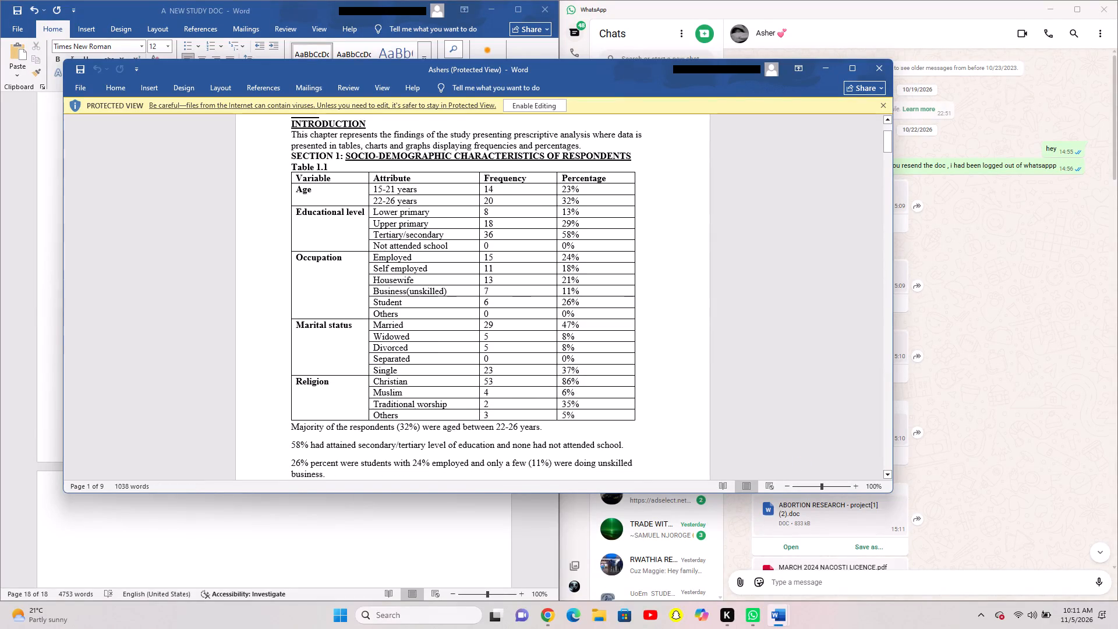
pyautogui.scroll(-6, 546, 400)
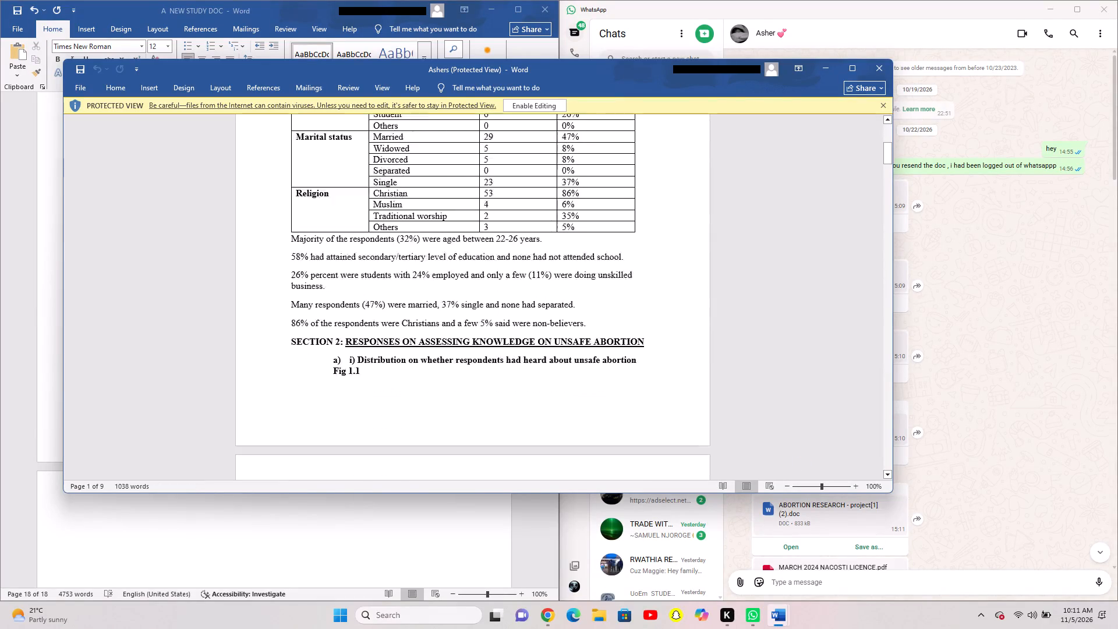
pyautogui.scroll(-8, 546, 400)
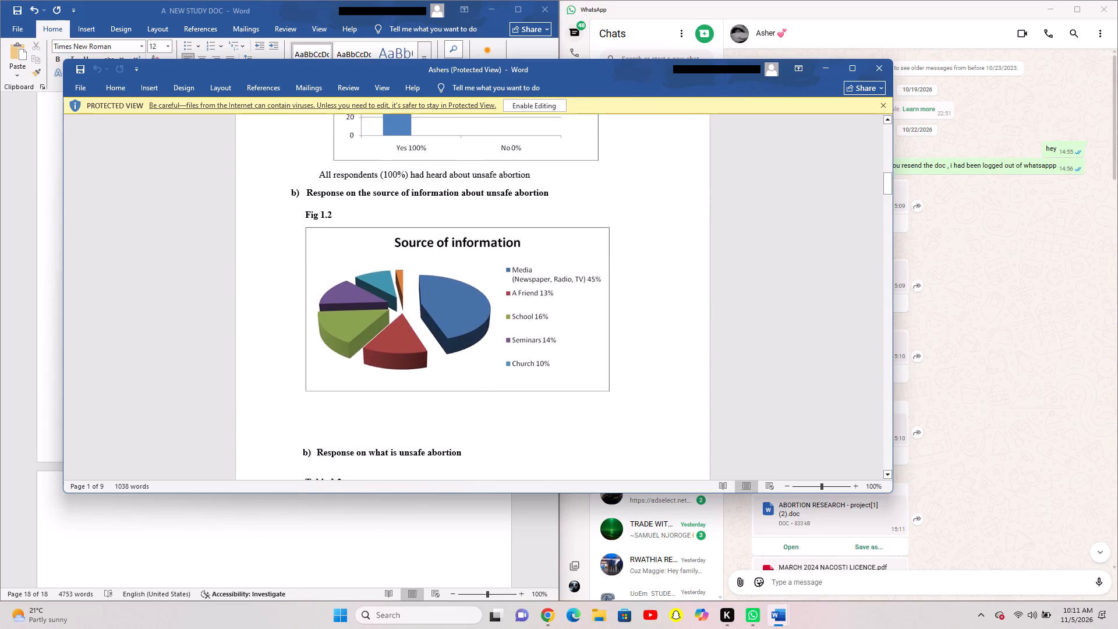
pyautogui.scroll(-7, 546, 400)
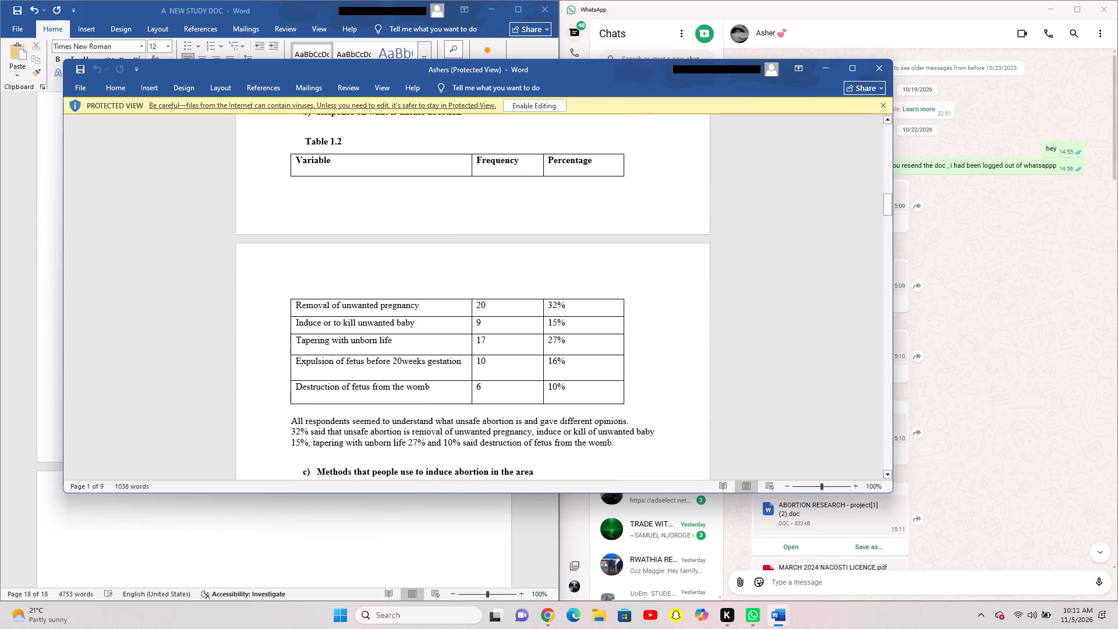
pyautogui.scroll(-9, 546, 400)
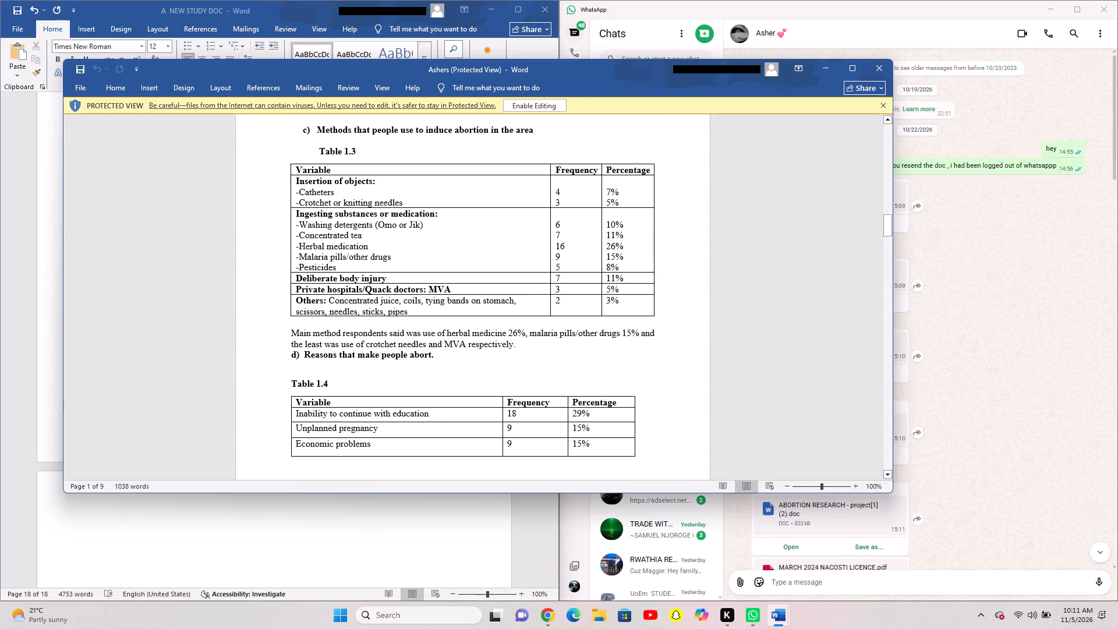
pyautogui.scroll(-12, 546, 400)
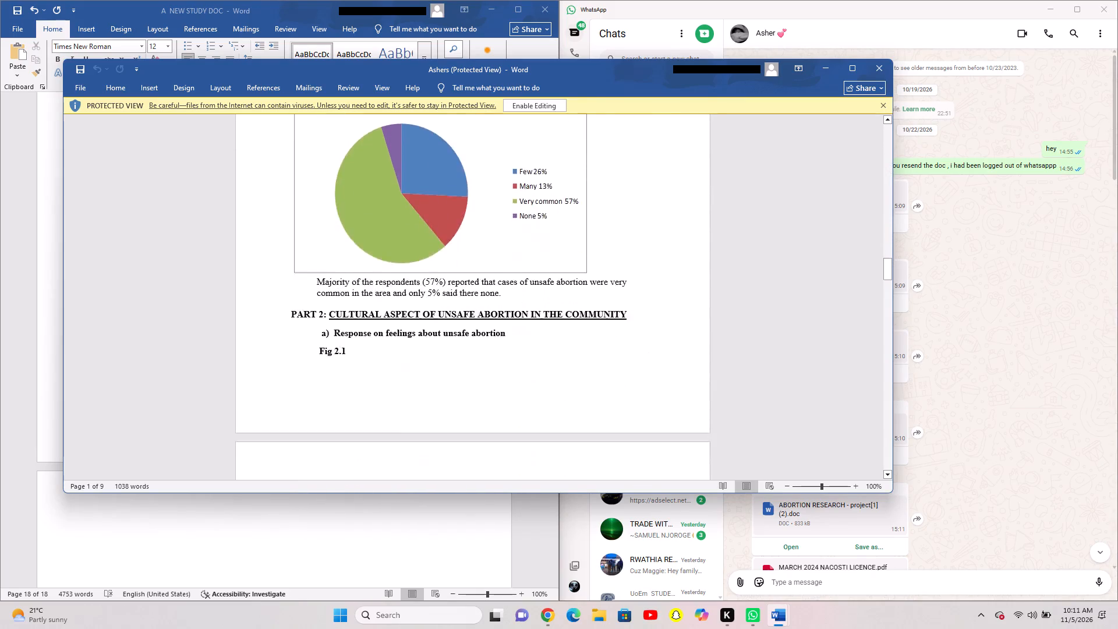
pyautogui.scroll(-13, 546, 400)
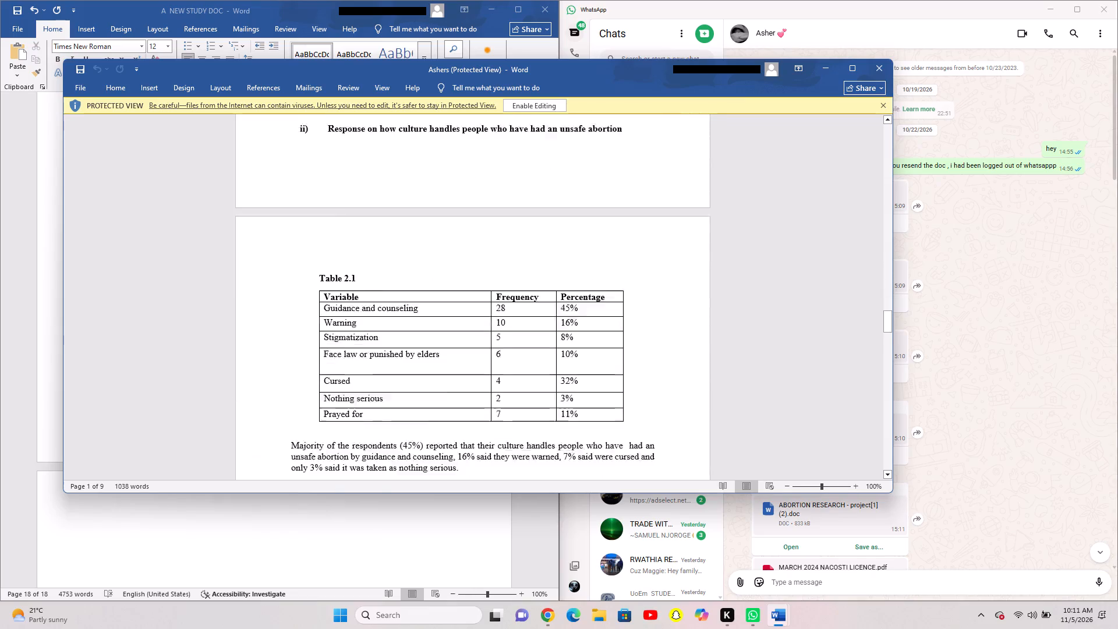
pyautogui.scroll(-13, 546, 400)
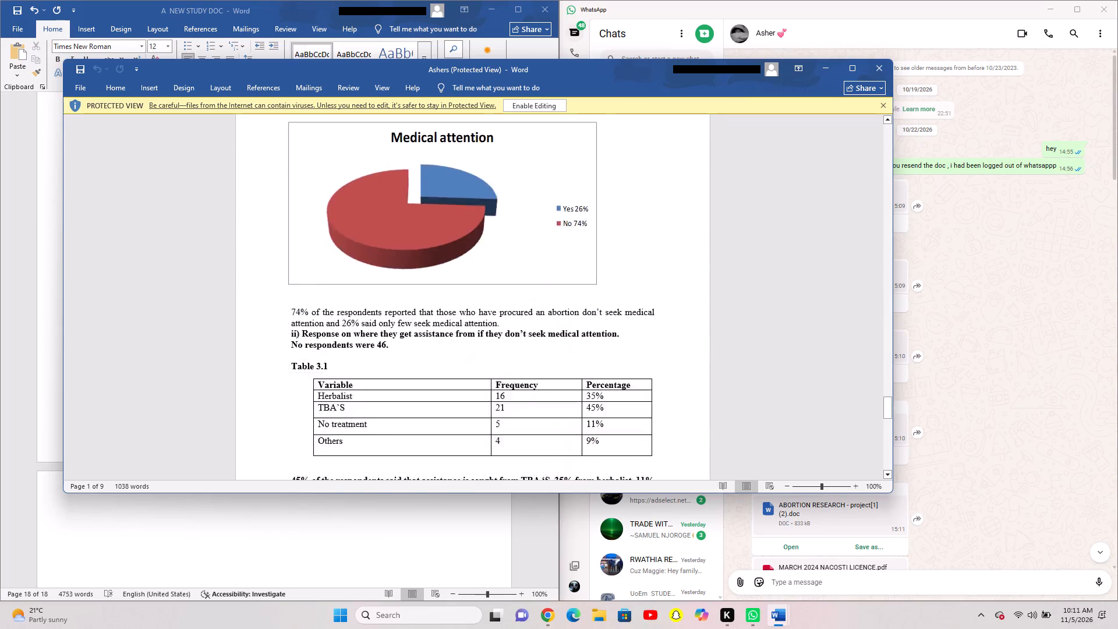
pyautogui.scroll(-16, 546, 400)
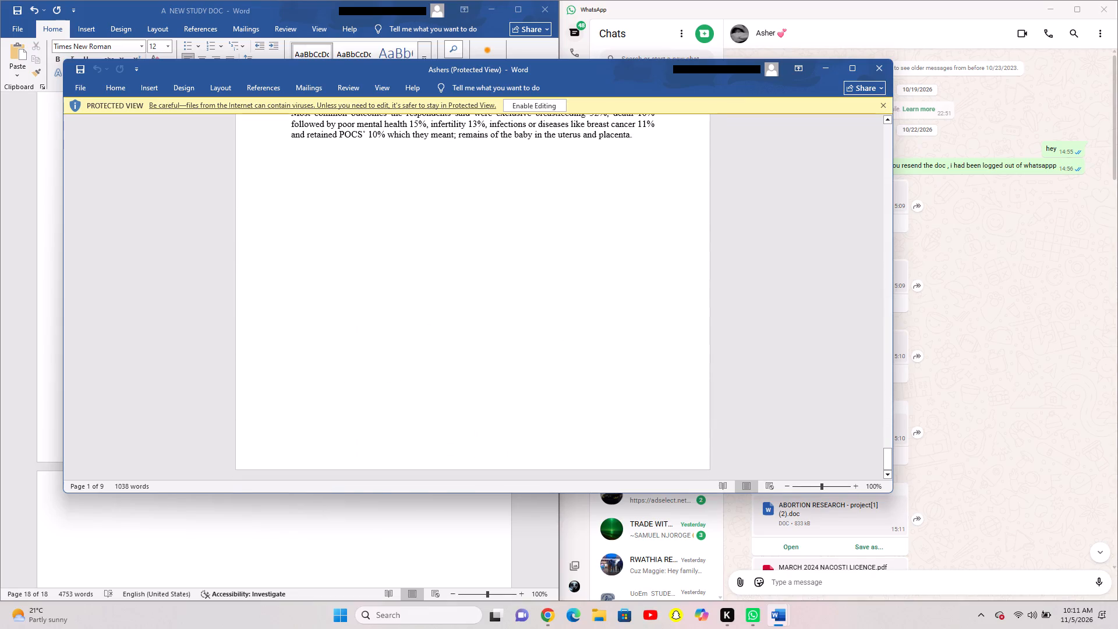
pyautogui.scroll(-2, 546, 400)
pyautogui.scroll(20, 546, 400)
pyautogui.scroll(20, 546, 400)
pyautogui.scroll(11, 546, 400)
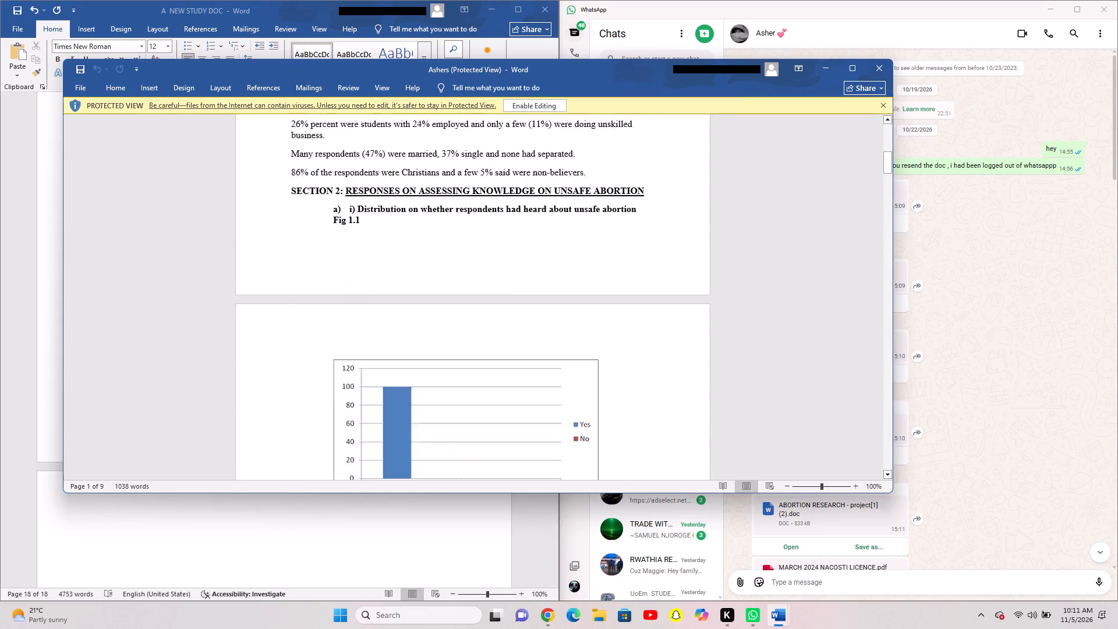
pyautogui.scroll(11, 546, 400)
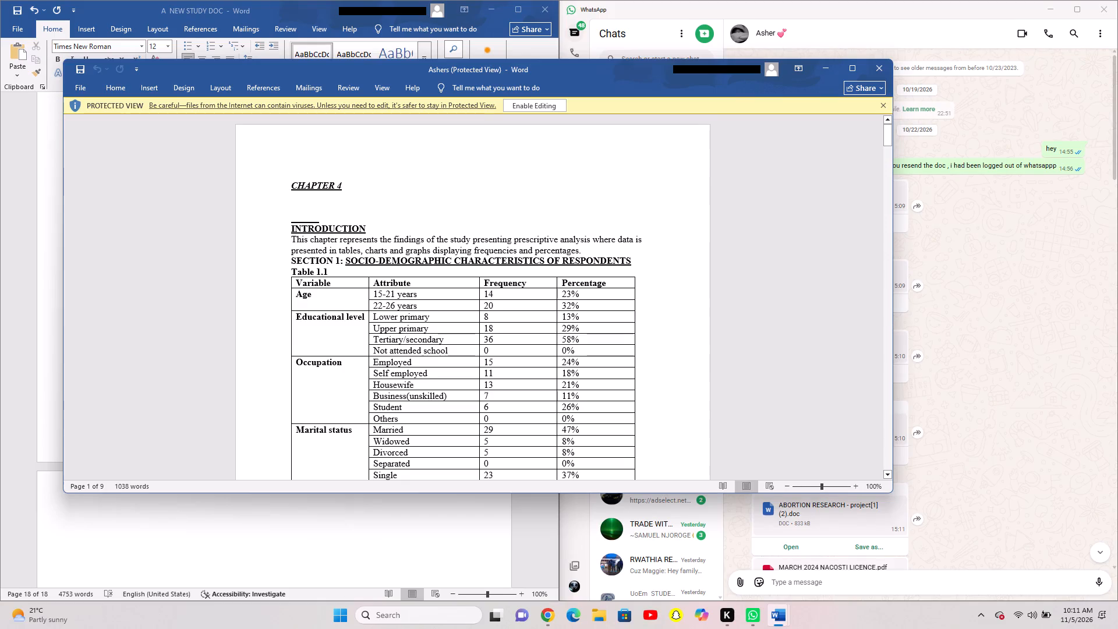
# Copy the entire Chapter 4 content, from the "CHAPTER 4" heading through the closing paragraph on the most common outcomes.
pyautogui.moveTo(278, 181); pyautogui.dragTo(622, 412)
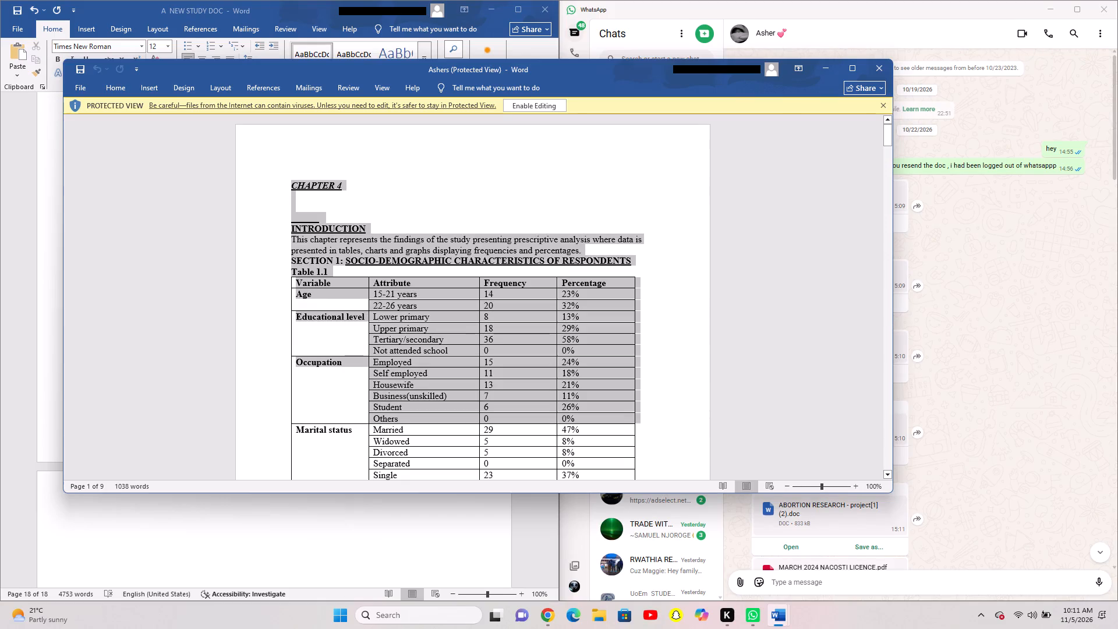
pyautogui.moveTo(622, 412); pyautogui.dragTo(655, 490)
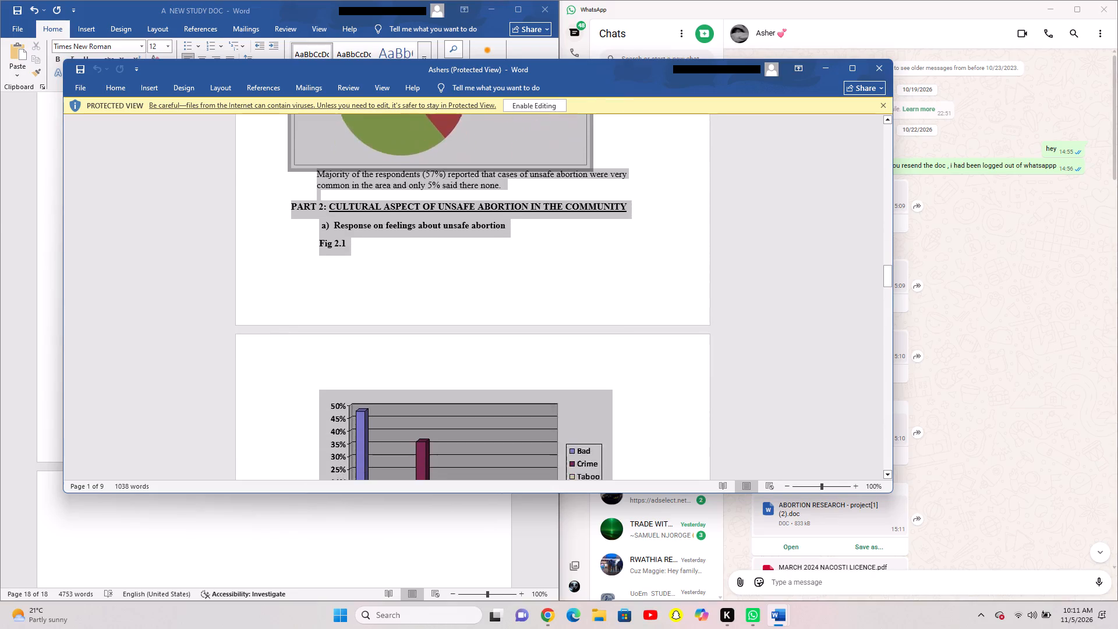
pyautogui.moveTo(655, 490); pyautogui.dragTo(693, 462)
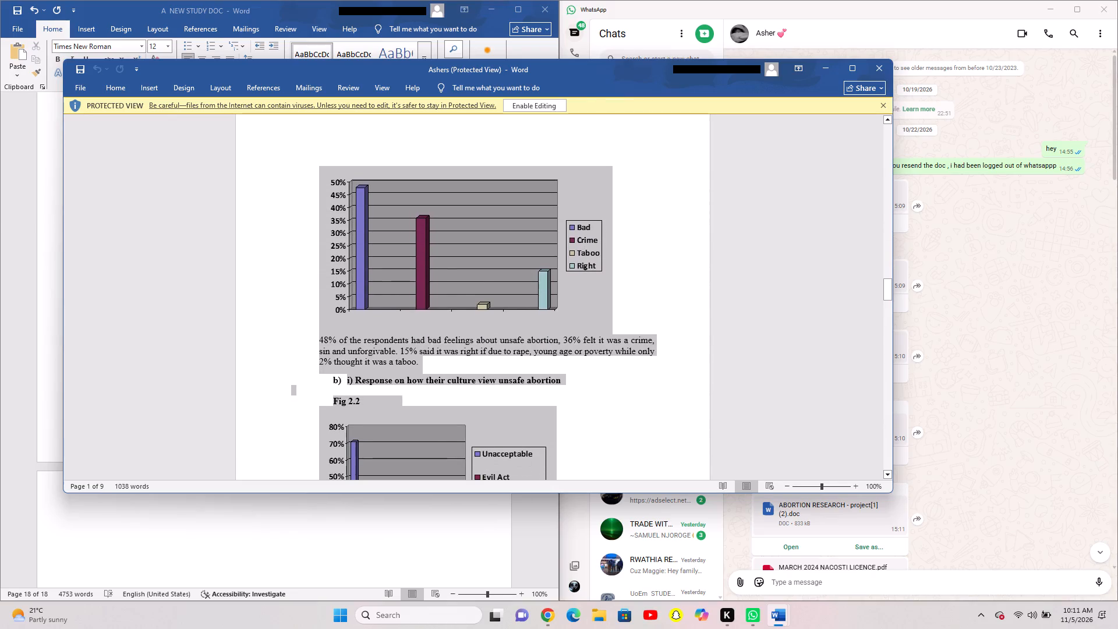
pyautogui.moveTo(693, 462); pyautogui.dragTo(689, 486)
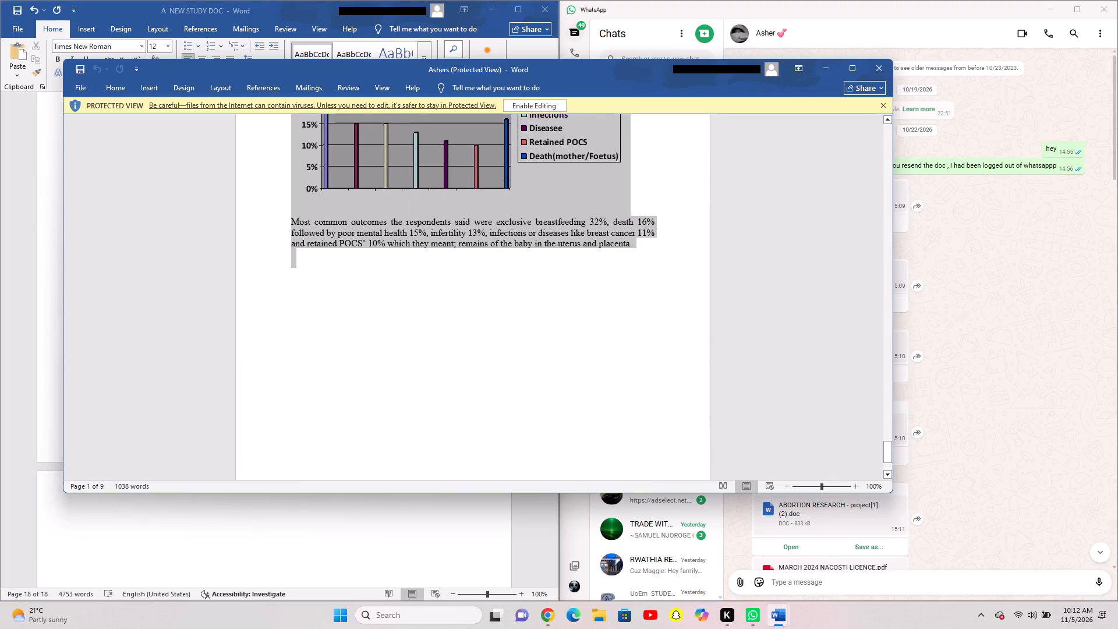
pyautogui.moveTo(689, 486); pyautogui.dragTo(648, 346)
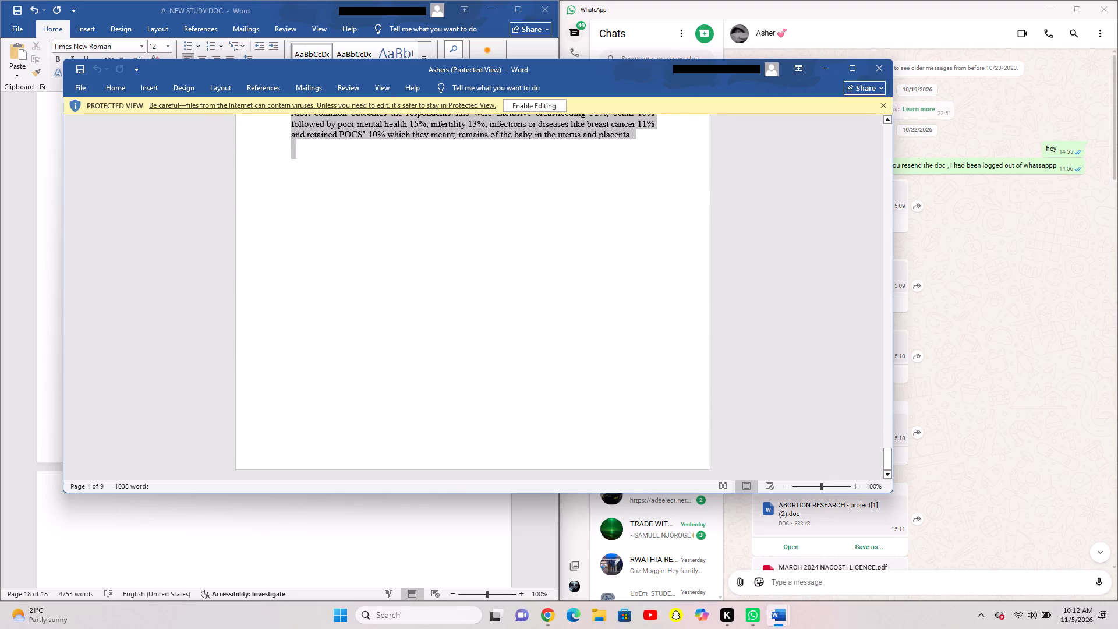
pyautogui.moveTo(648, 346); pyautogui.dragTo(507, 157)
pyautogui.hotkey('ctrl', 'c')
pyautogui.hotkey('ctrl', 'c')
pyautogui.hotkey('ctrl', 'c')
pyautogui.hotkey('ctrl', 'c')
# Return to "A NEW STUDY DOC" and paste the copied Chapter 4 content on the blank page after the study limitations.
pyautogui.click(824, 66)
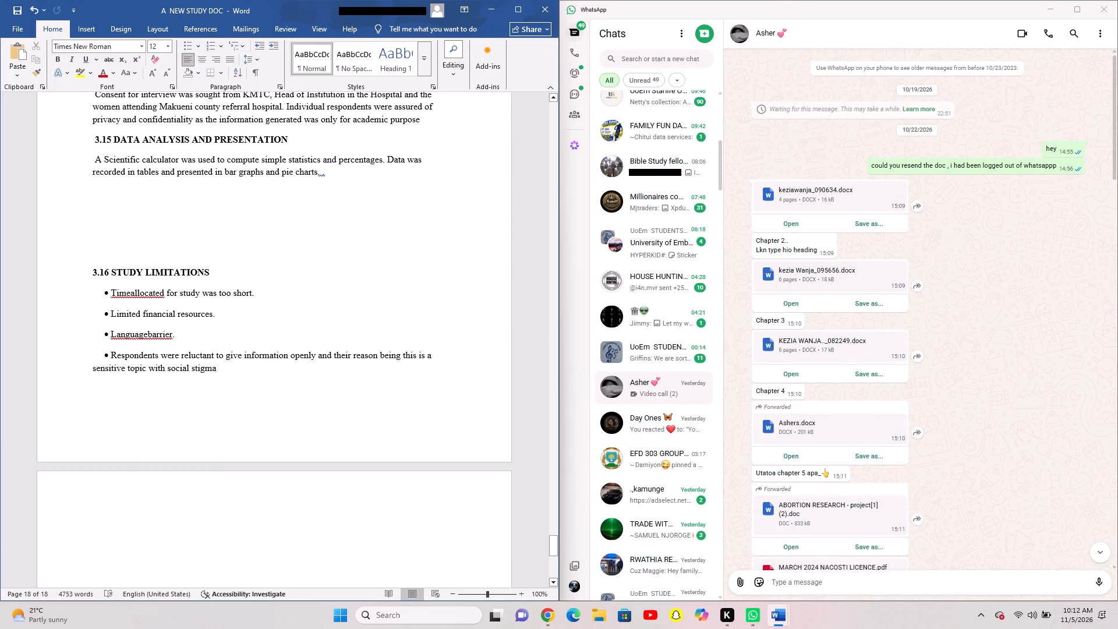
pyautogui.hotkey('ctrl', 'v')
pyautogui.hotkey('ctrl', 'v')
pyautogui.hotkey('ctrl', 'v')
pyautogui.hotkey('ctrl', 'v')
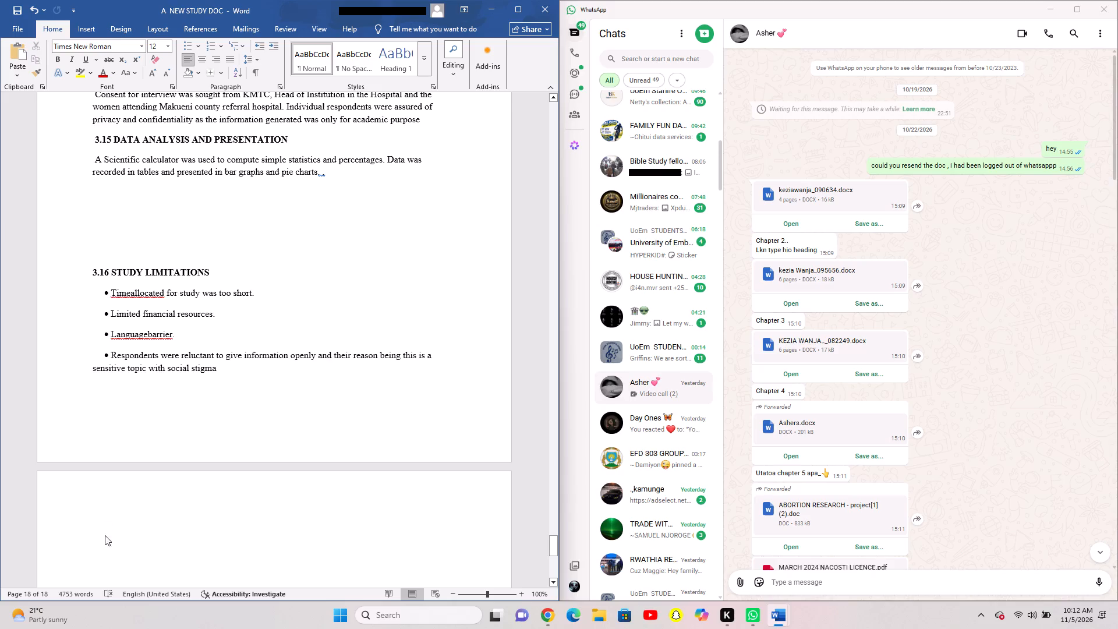
# Check the end of the pasted Chapter 4, including the "Medical attention" chart, Fig 3.2 and the closing paragraph.
pyautogui.scroll(-7, 93, 588)
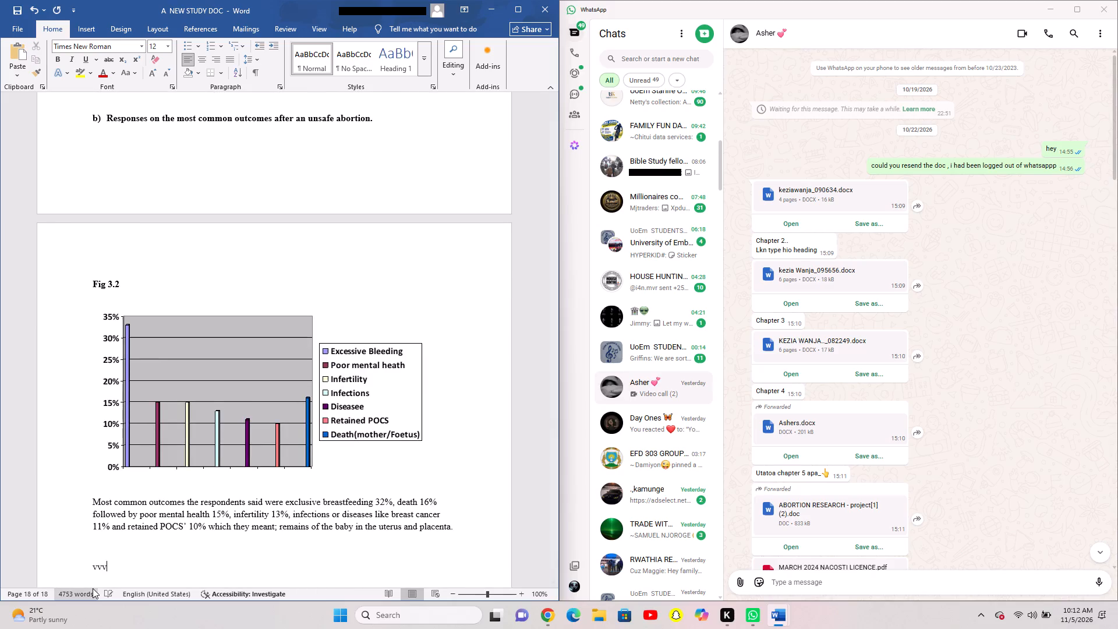
pyautogui.scroll(-2, 93, 588)
pyautogui.scroll(5, 167, 450)
pyautogui.scroll(-11, 167, 450)
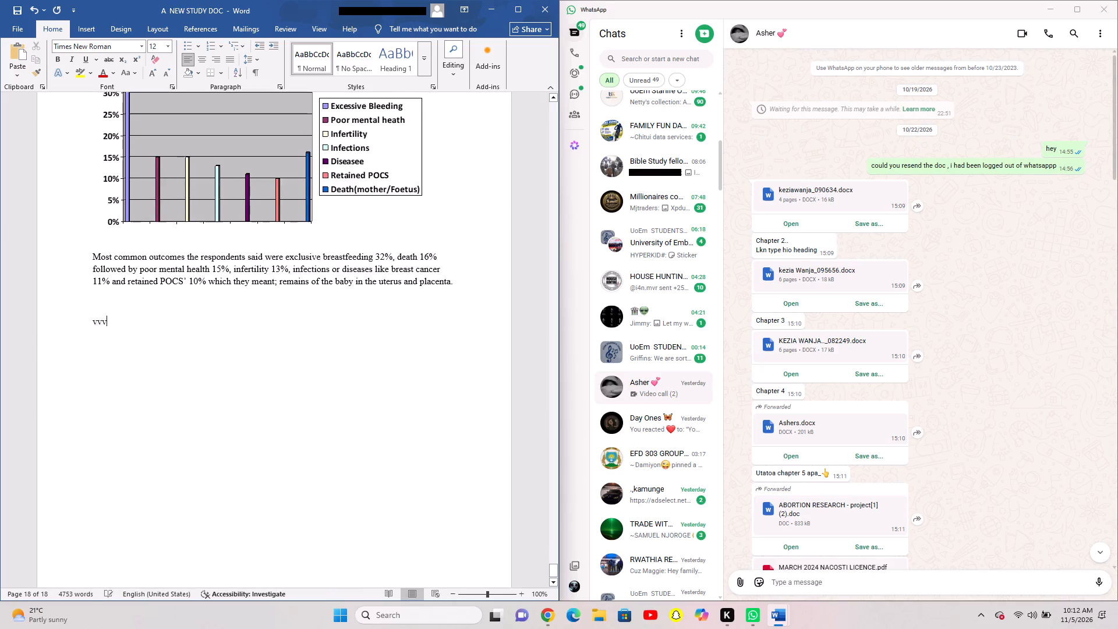
pyautogui.scroll(-6, 167, 450)
pyautogui.scroll(8, 167, 450)
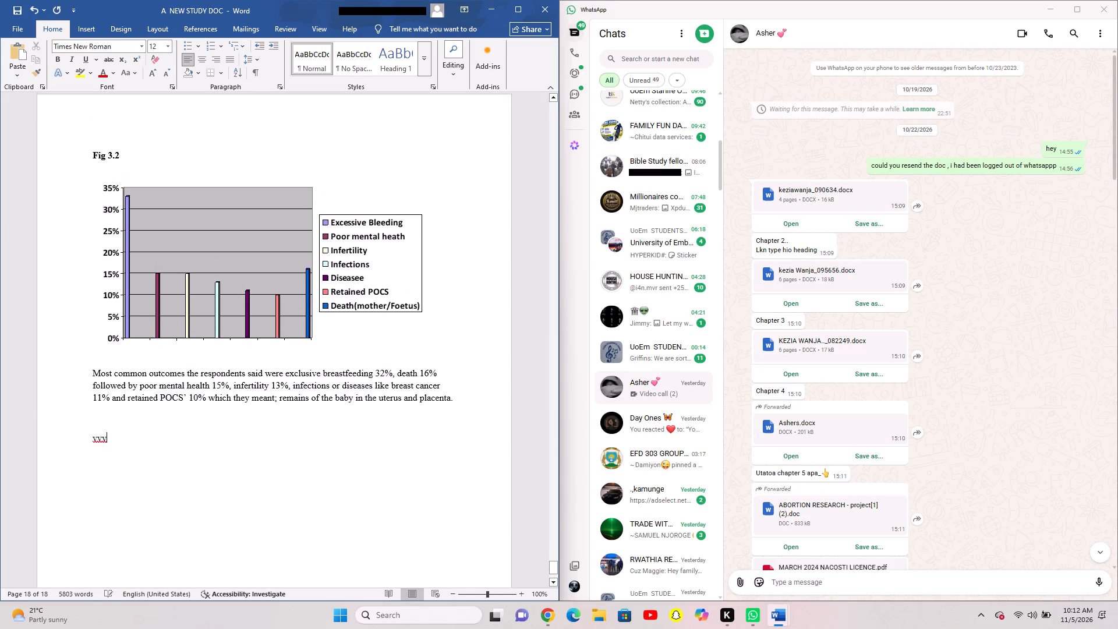
pyautogui.scroll(14, 167, 450)
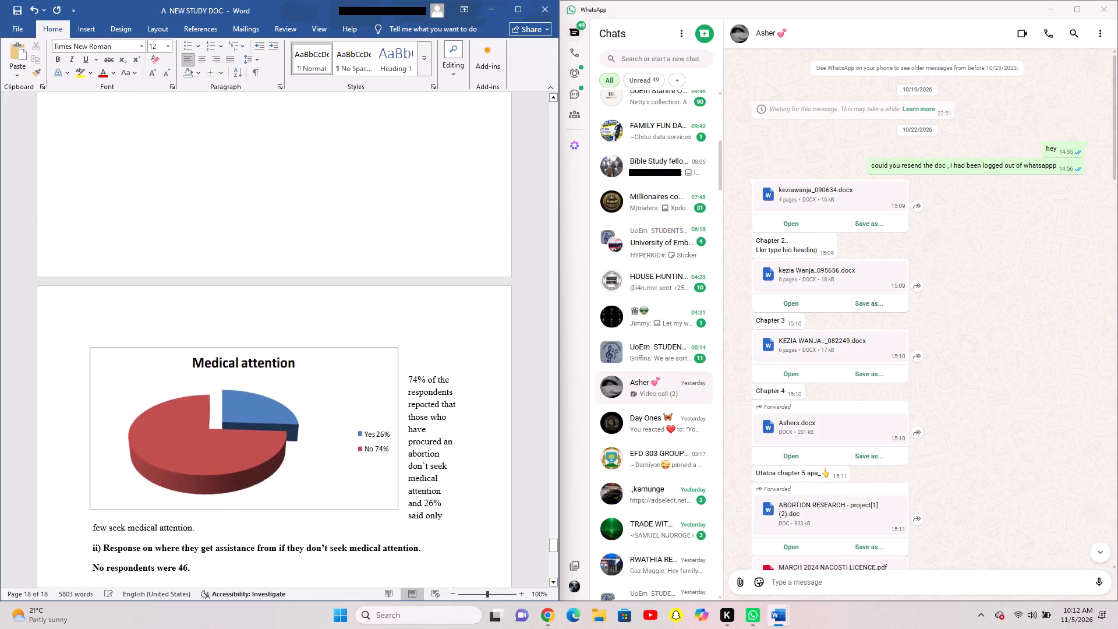
pyautogui.scroll(-7, 167, 450)
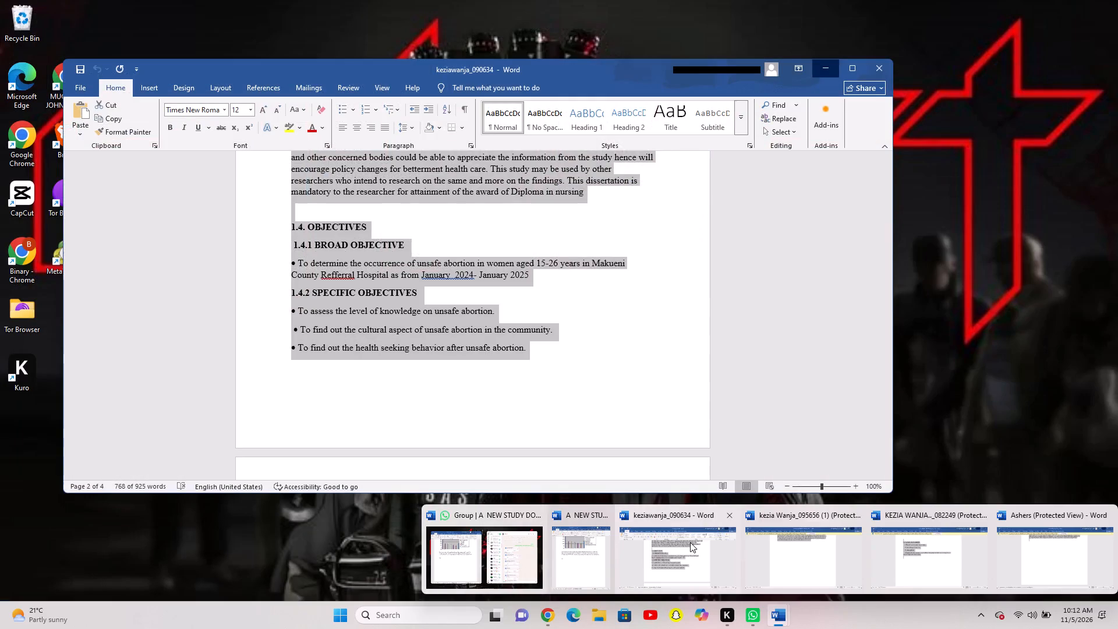
# Close the four chapter source documents, including "Ashers", leaving A NEW STUDY DOC open.
pyautogui.click(728, 516)
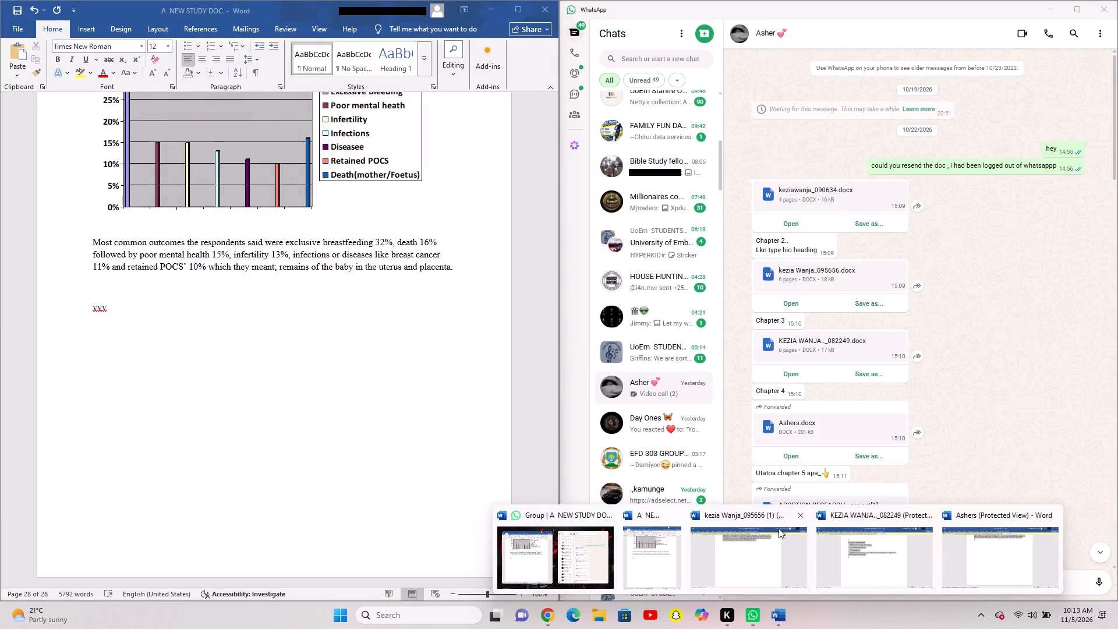
pyautogui.click(798, 517)
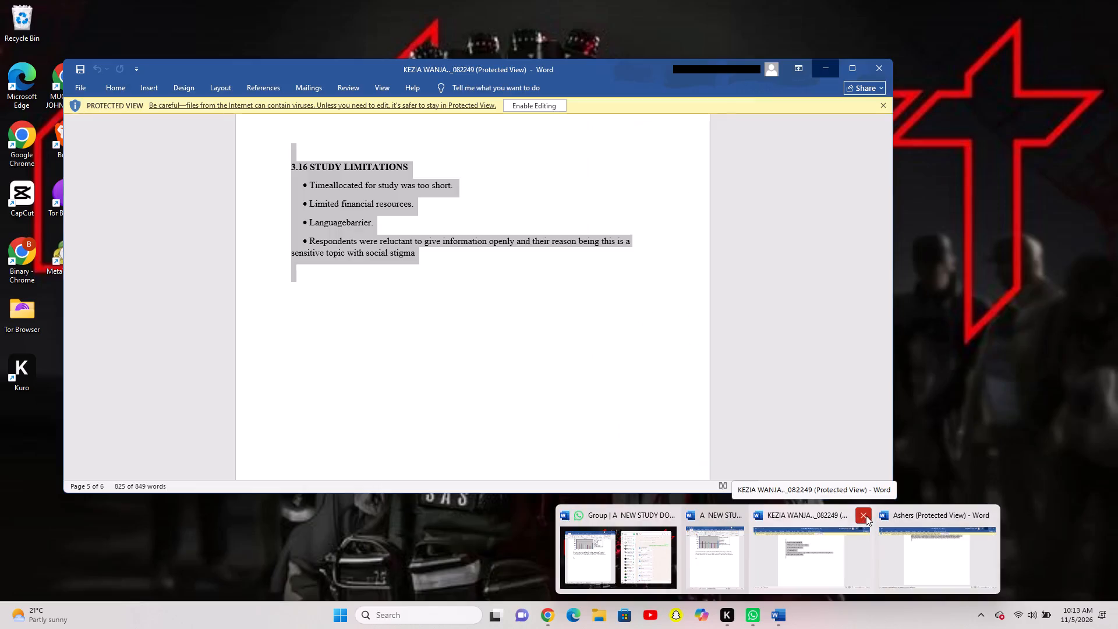
pyautogui.click(866, 515)
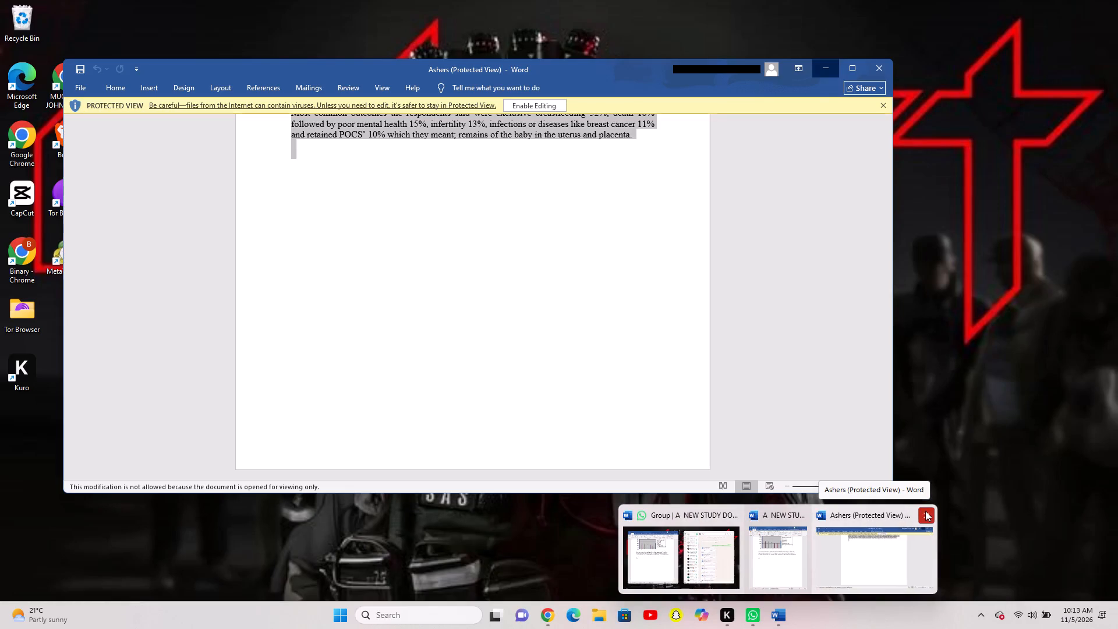
pyautogui.click(925, 511)
pyautogui.scroll(-1, 863, 478)
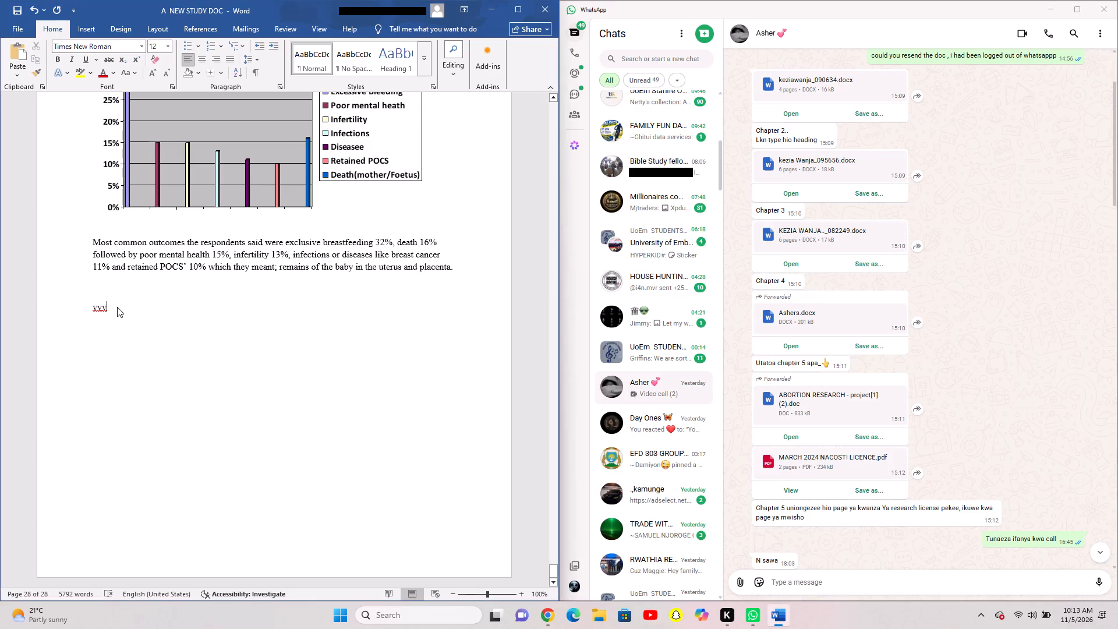
pyautogui.press('Return')
pyautogui.press('Return')
pyautogui.press('Return')
pyautogui.press('Return')
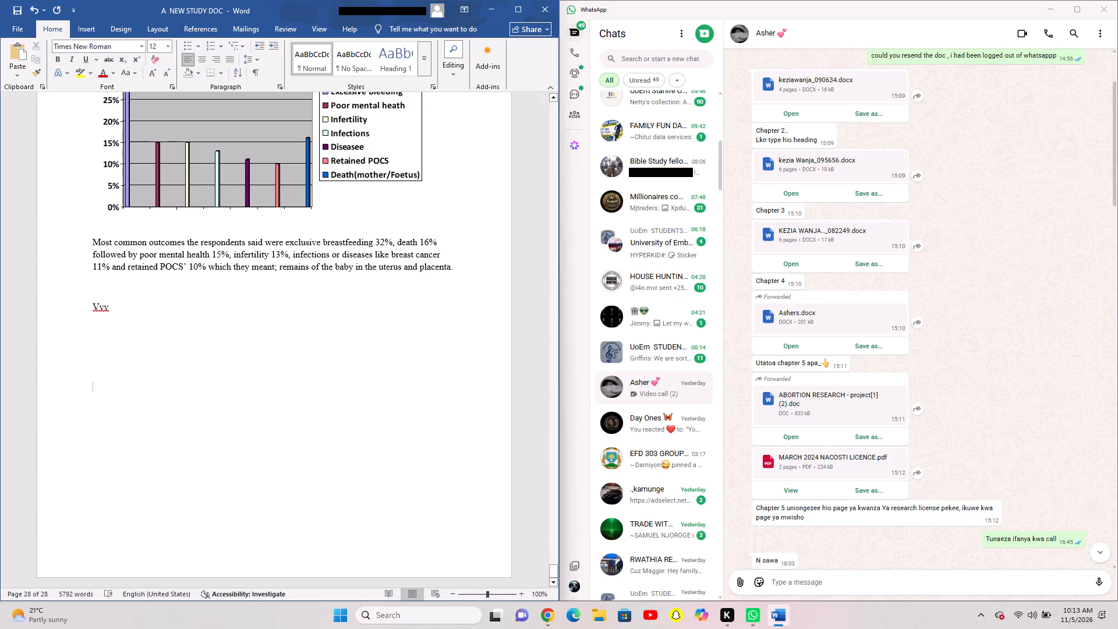
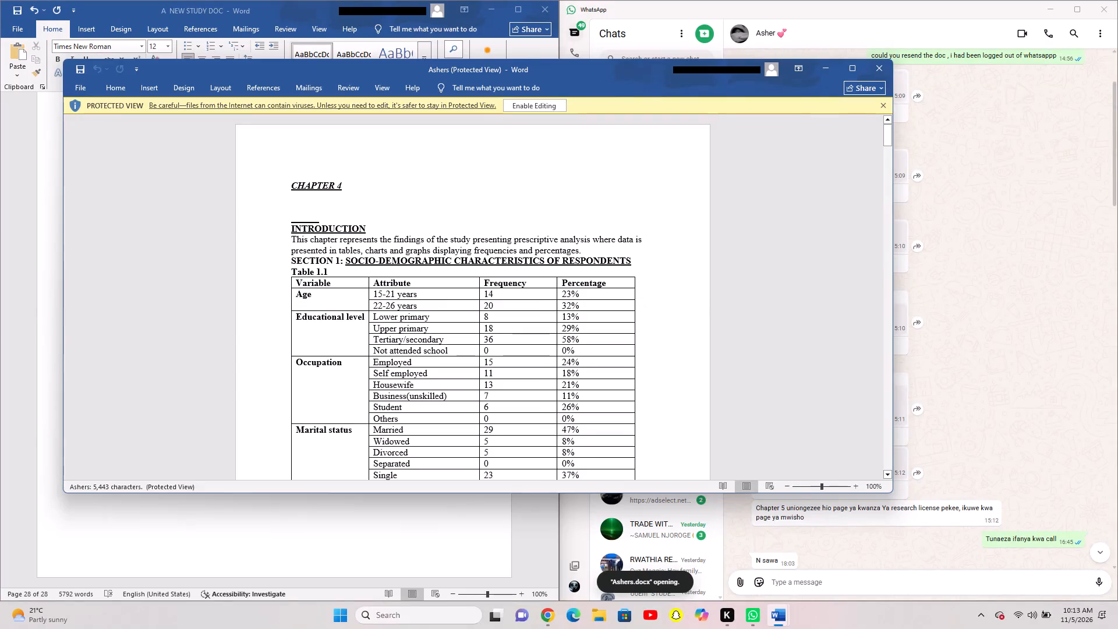
# Look through the "Ashers" Chapter 4 document to the closing paragraph on the most common outcomes and close the document.
pyautogui.scroll(-6, 443, 300)
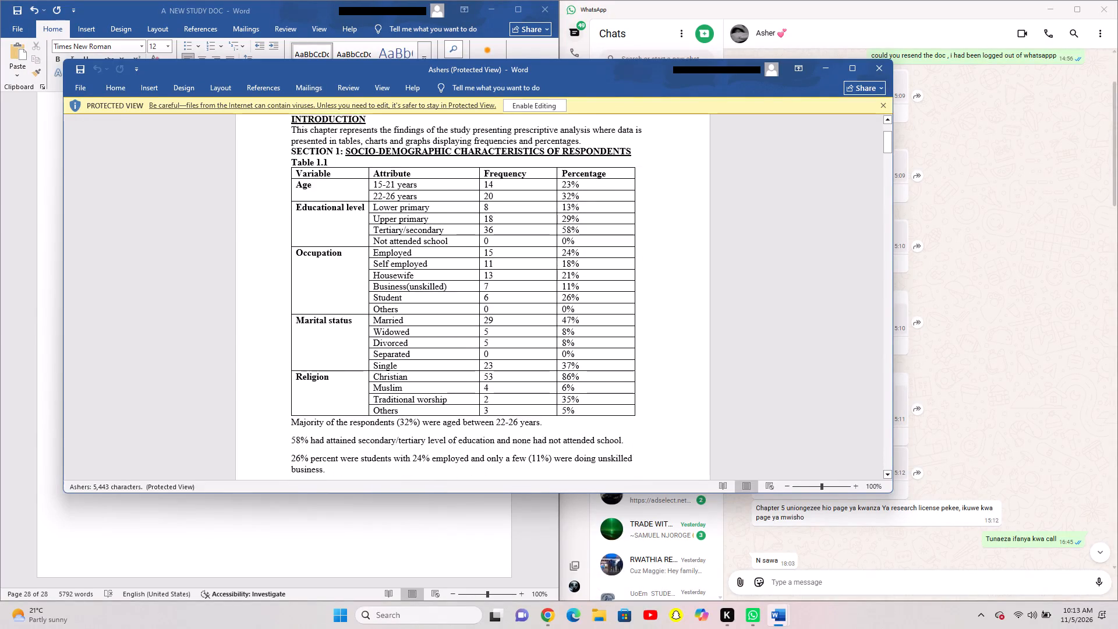
pyautogui.scroll(-20, 443, 300)
pyautogui.scroll(-1, 443, 300)
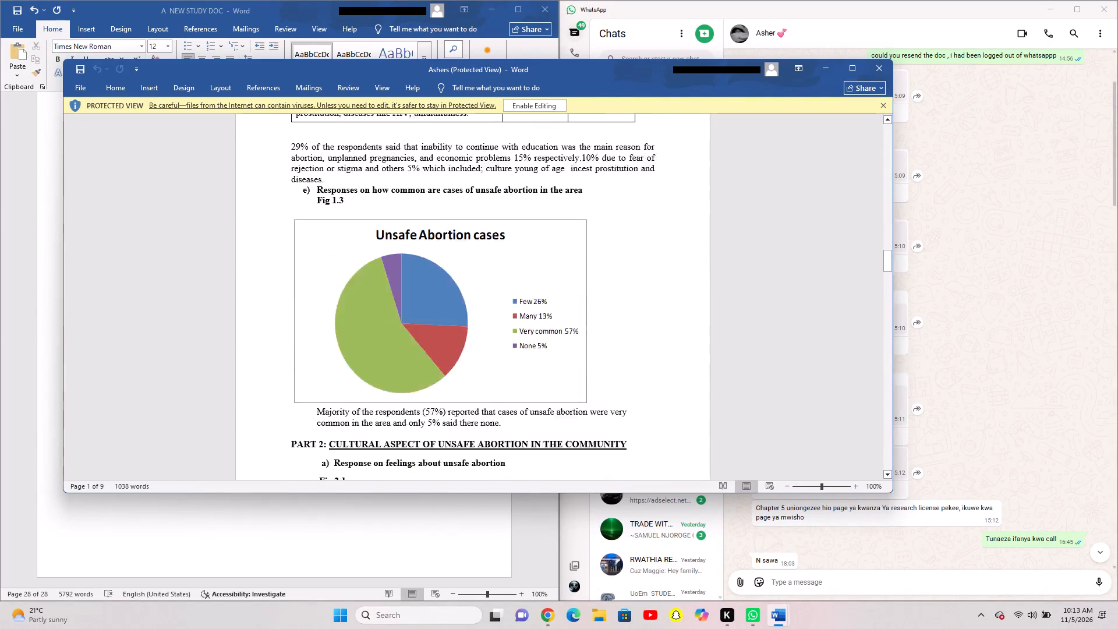
pyautogui.scroll(-20, 443, 300)
pyautogui.scroll(-1, 443, 300)
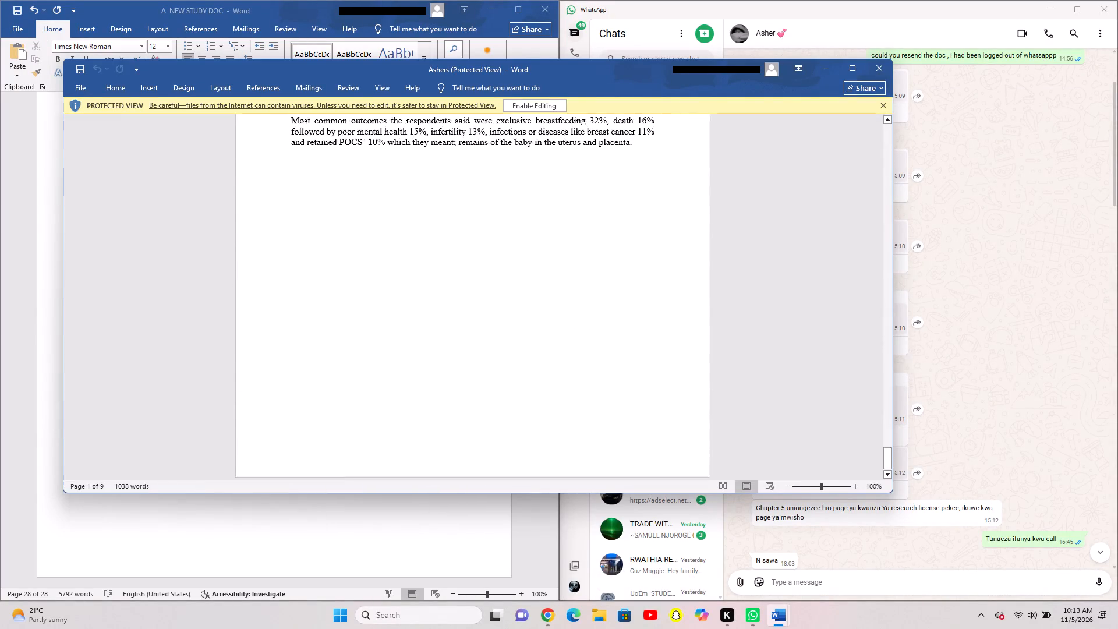
pyautogui.scroll(-3, 443, 300)
pyautogui.scroll(4, 442, 314)
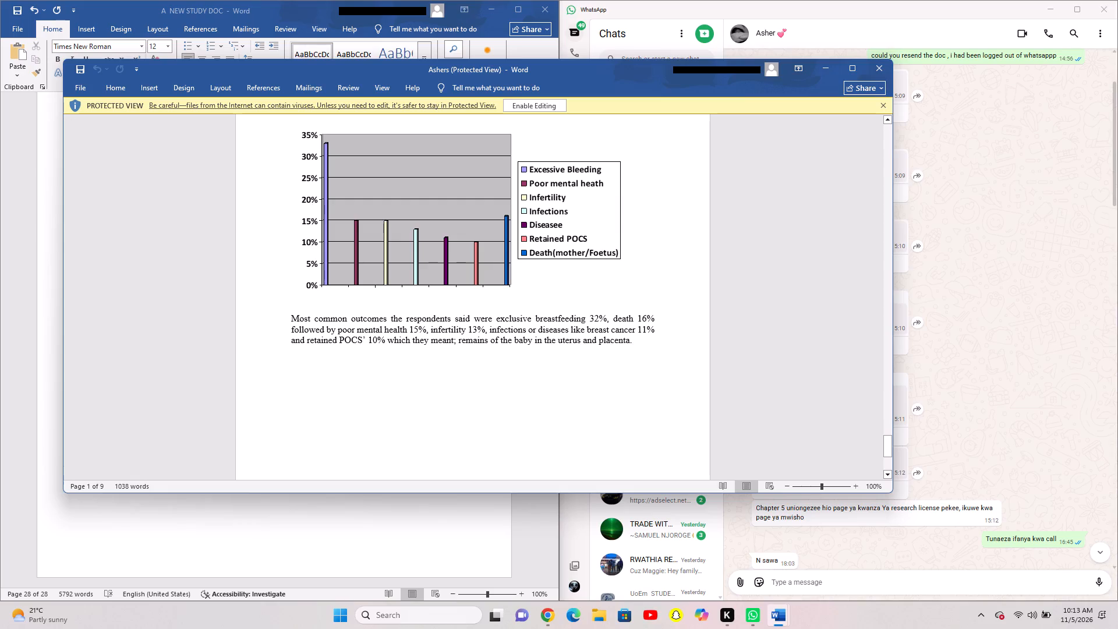
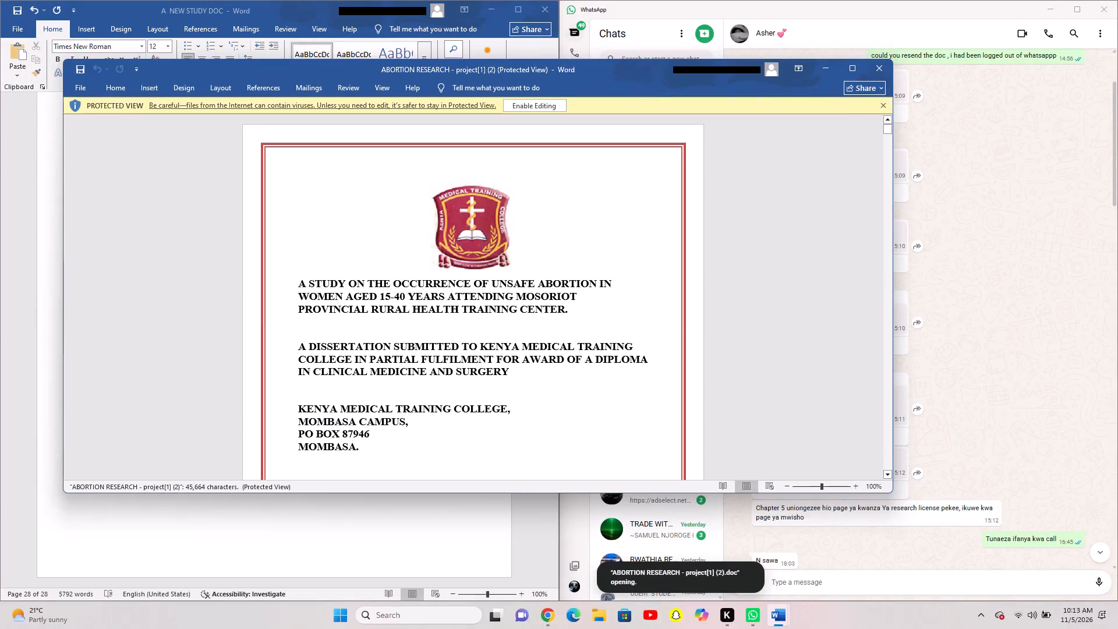
# Look through the "ABORTION RESEARCH - project[1] (2)" document from the title page to the Chapter Five discussion, and close it.
pyautogui.scroll(-13, 641, 412)
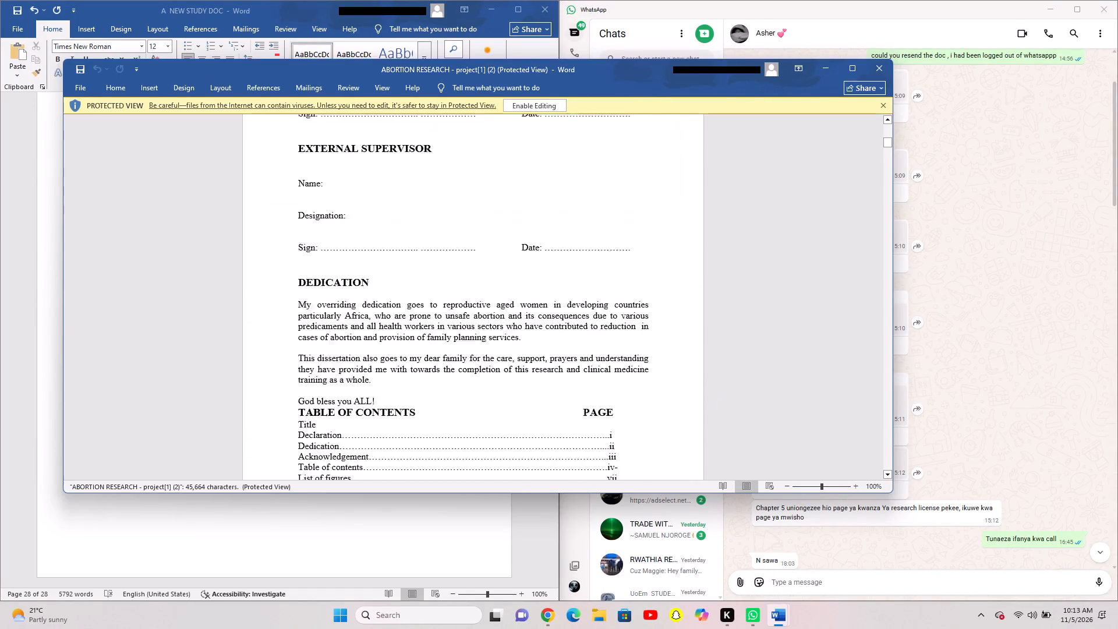
pyautogui.scroll(-20, 641, 412)
pyautogui.scroll(-1, 641, 412)
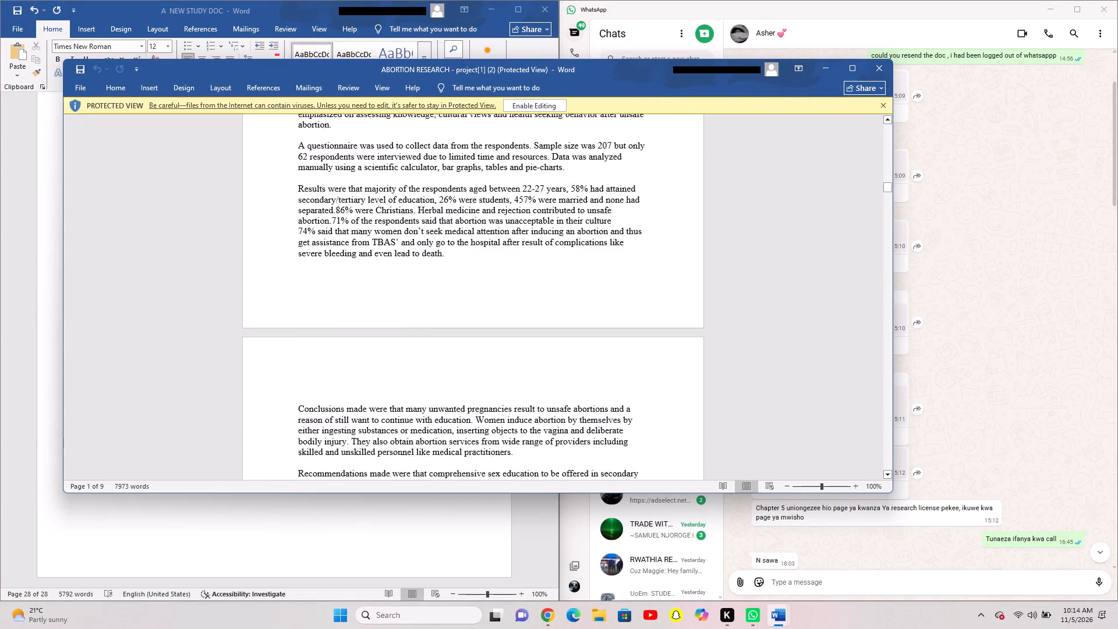
pyautogui.scroll(-20, 641, 412)
pyautogui.scroll(-1, 641, 412)
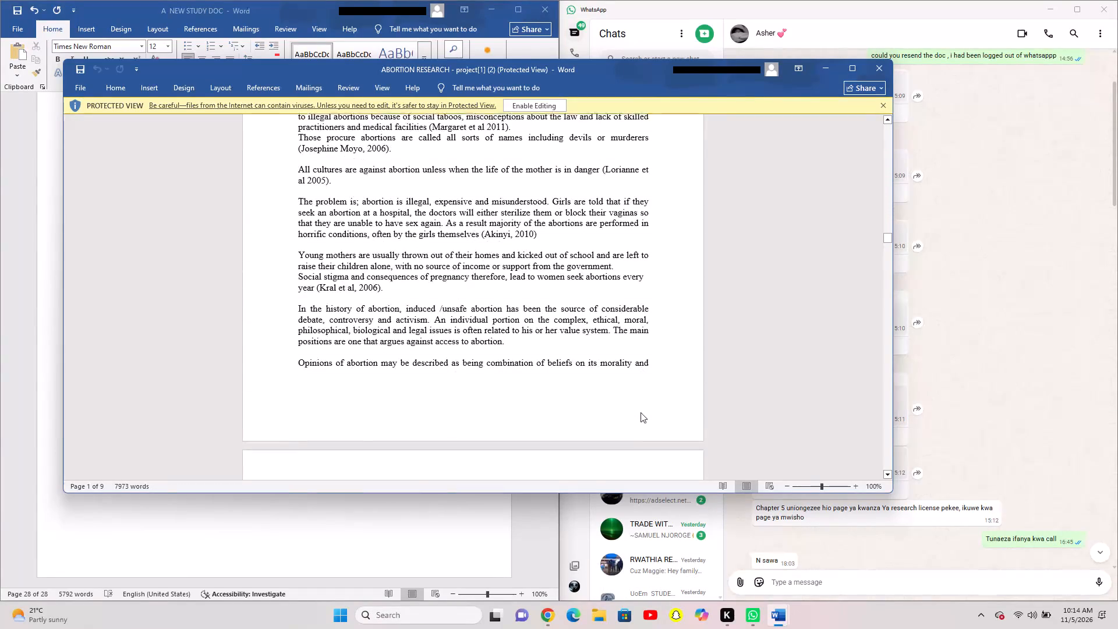
pyautogui.scroll(-2, 641, 412)
pyautogui.scroll(-7, 721, 238)
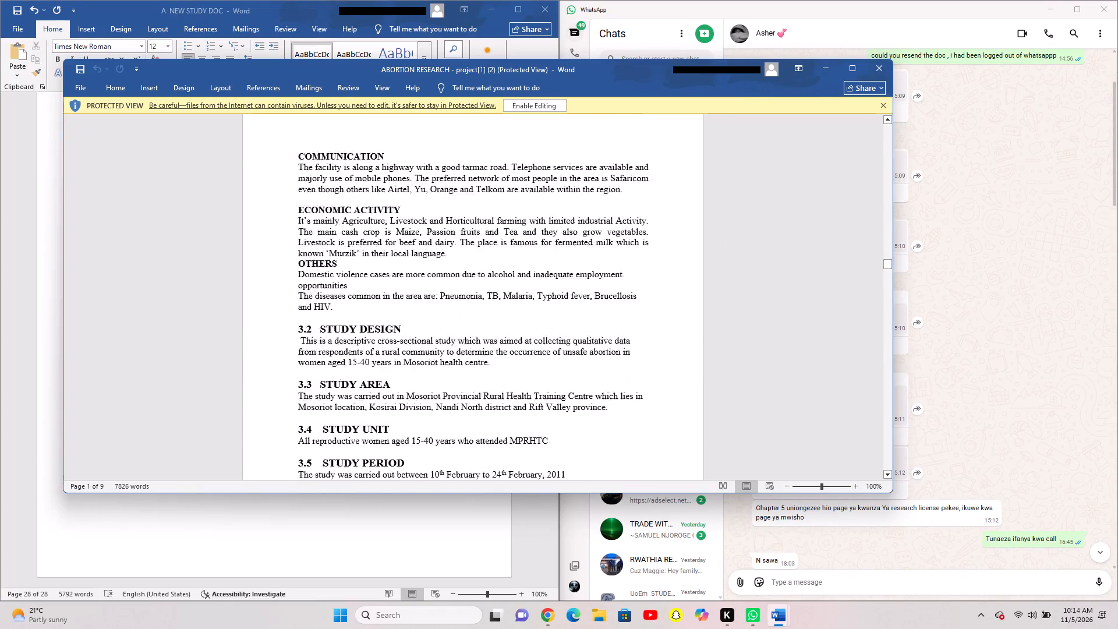
pyautogui.scroll(-13, 721, 238)
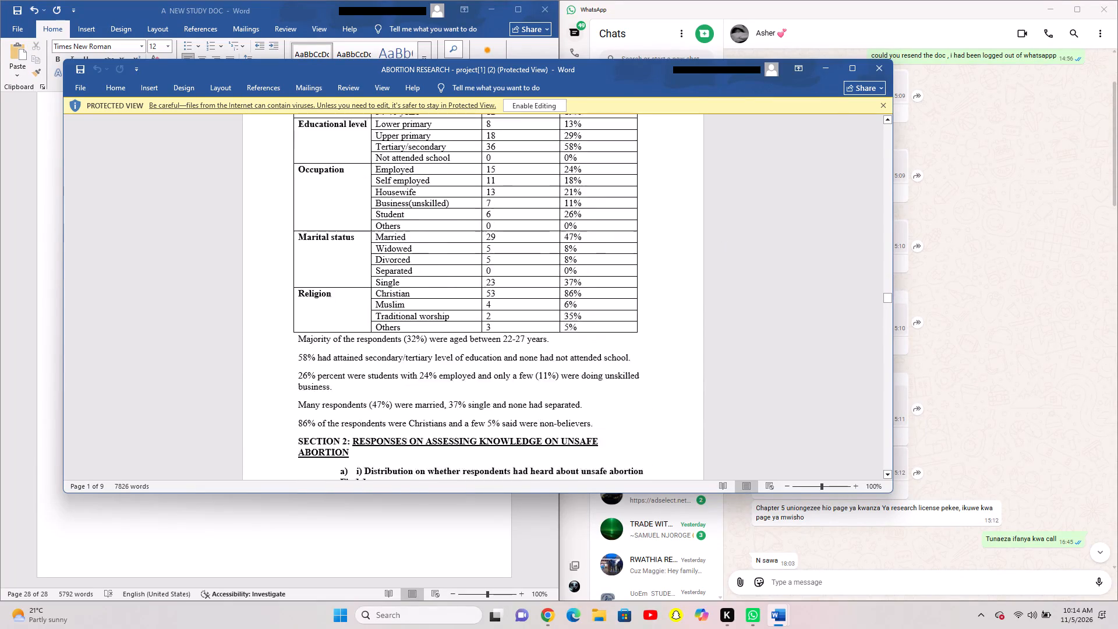
pyautogui.scroll(-8, 721, 238)
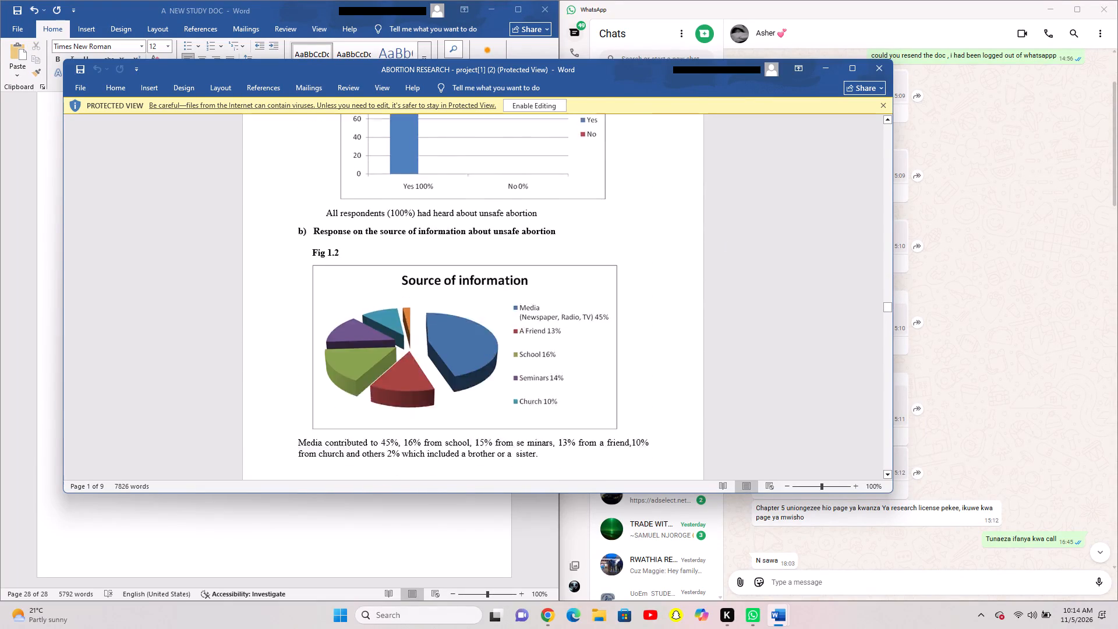
pyautogui.scroll(-13, 721, 238)
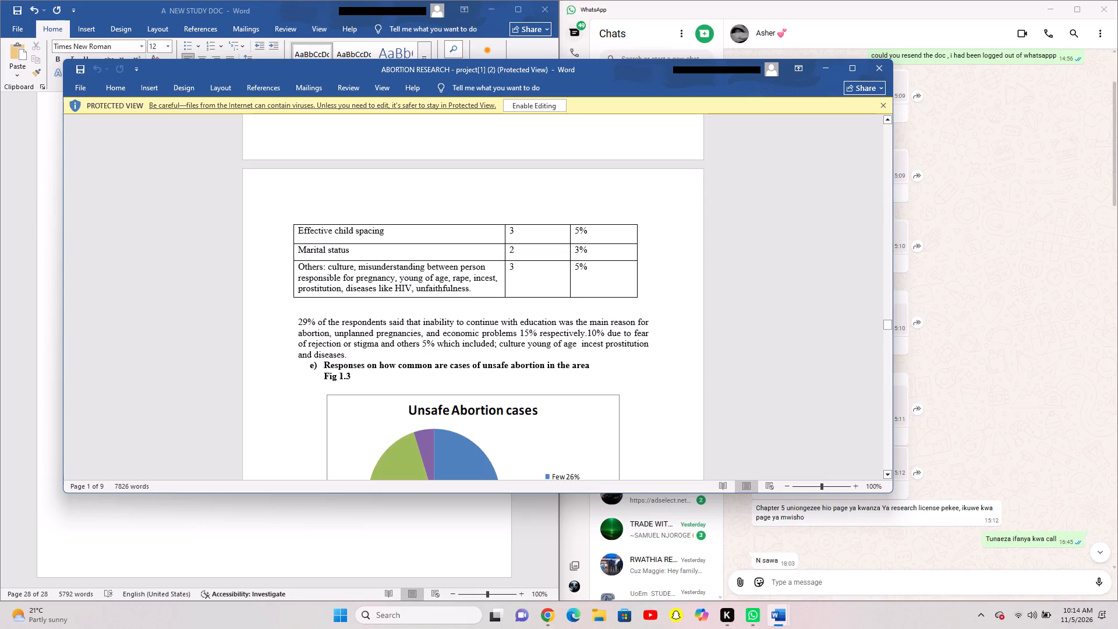
pyautogui.scroll(-1, 721, 238)
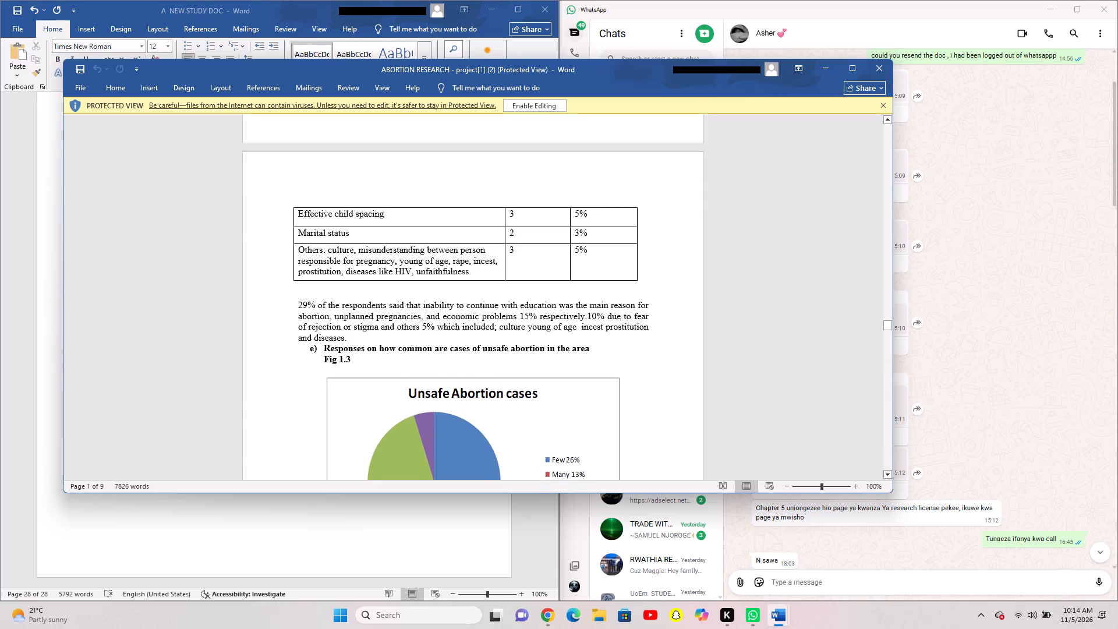
pyautogui.scroll(-6, 629, 292)
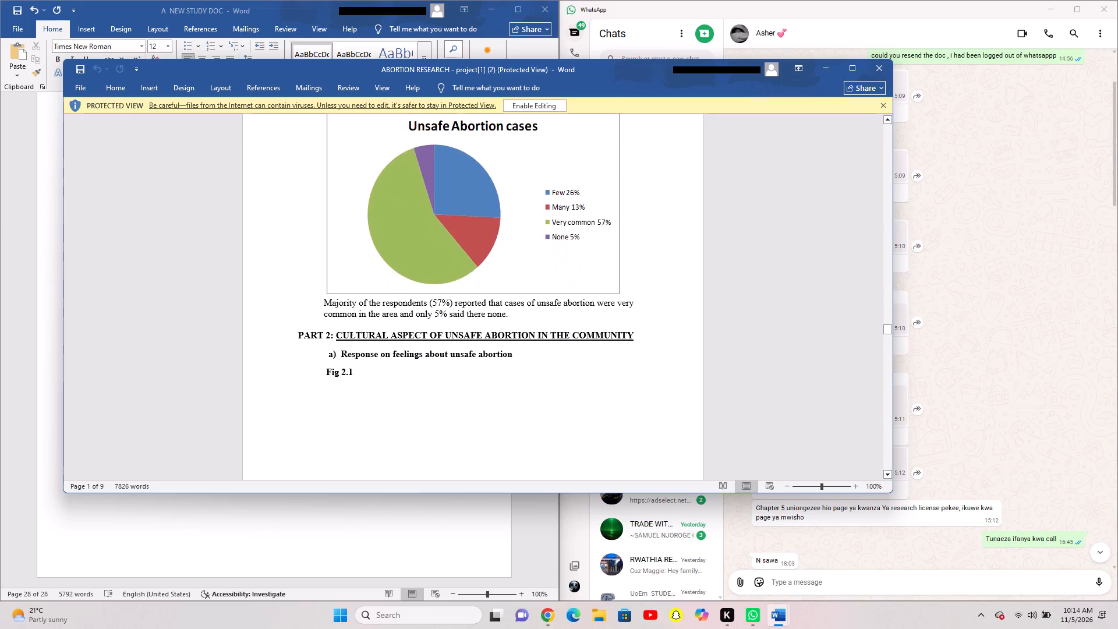
pyautogui.scroll(-9, 629, 292)
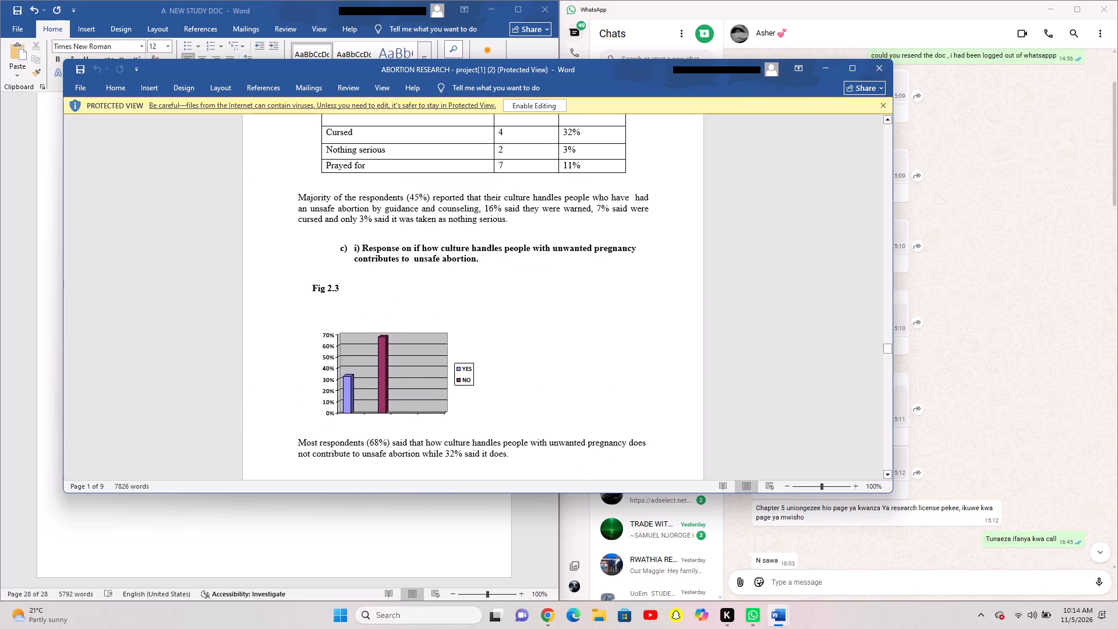
pyautogui.scroll(-12, 629, 292)
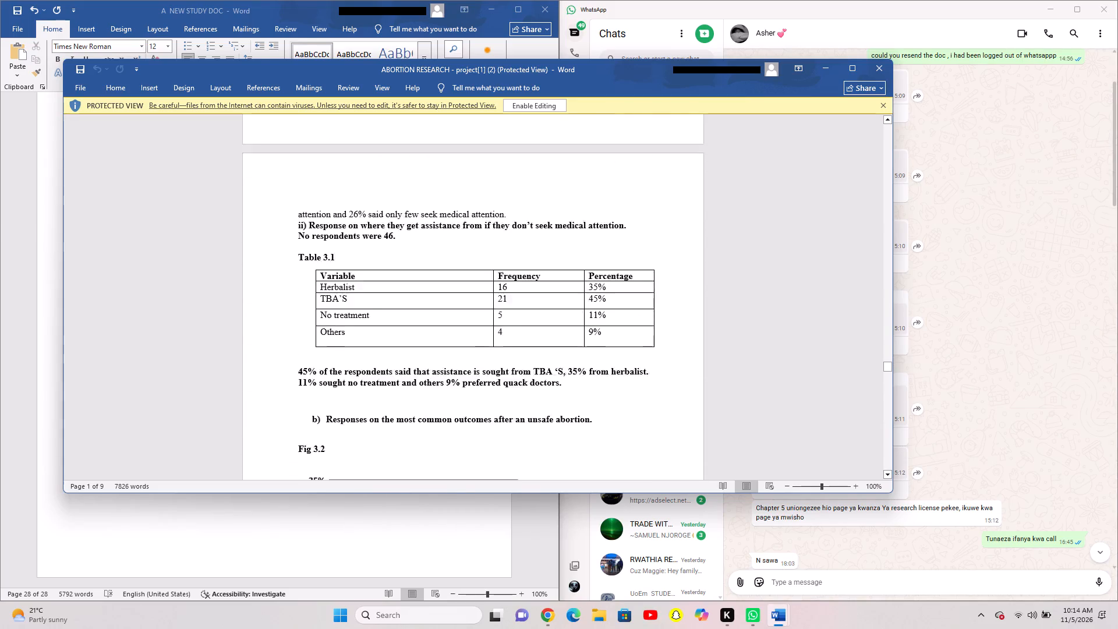
pyautogui.scroll(-10, 629, 292)
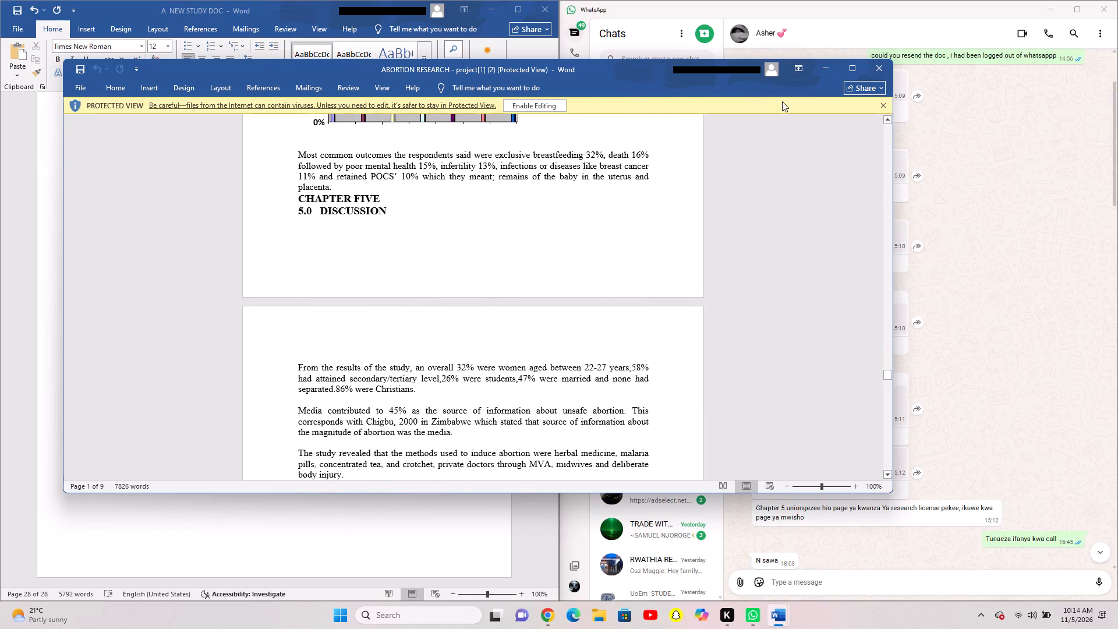
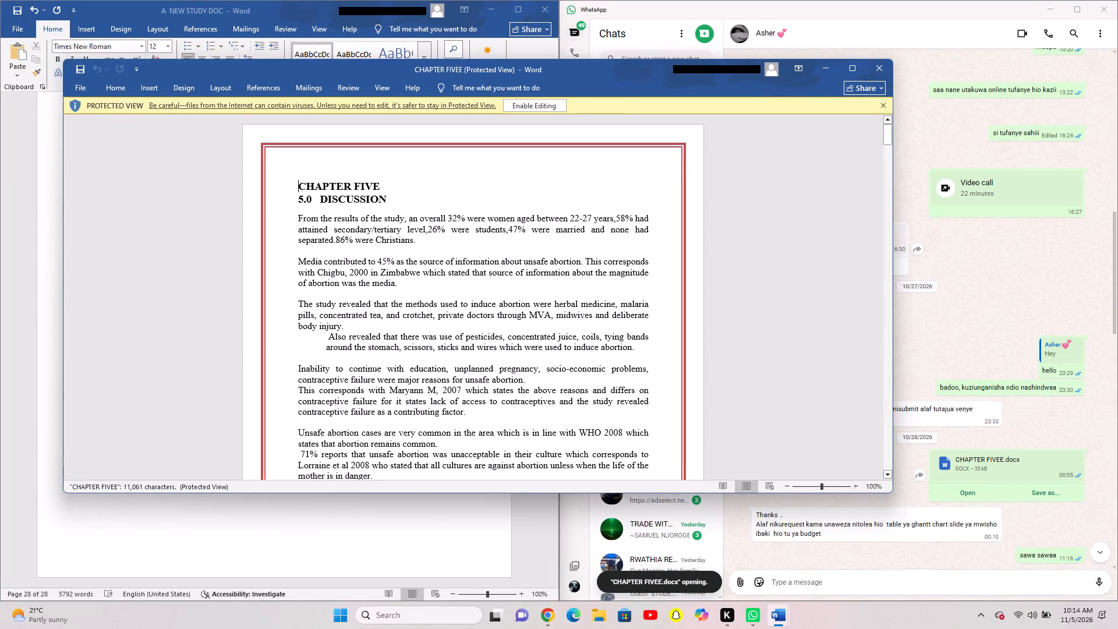
# Look through the CHAPTER FIVEE document, from the discussion through the references, questionnaire and Ghantt chart to the budget table on the last page.
pyautogui.scroll(-12, 646, 361)
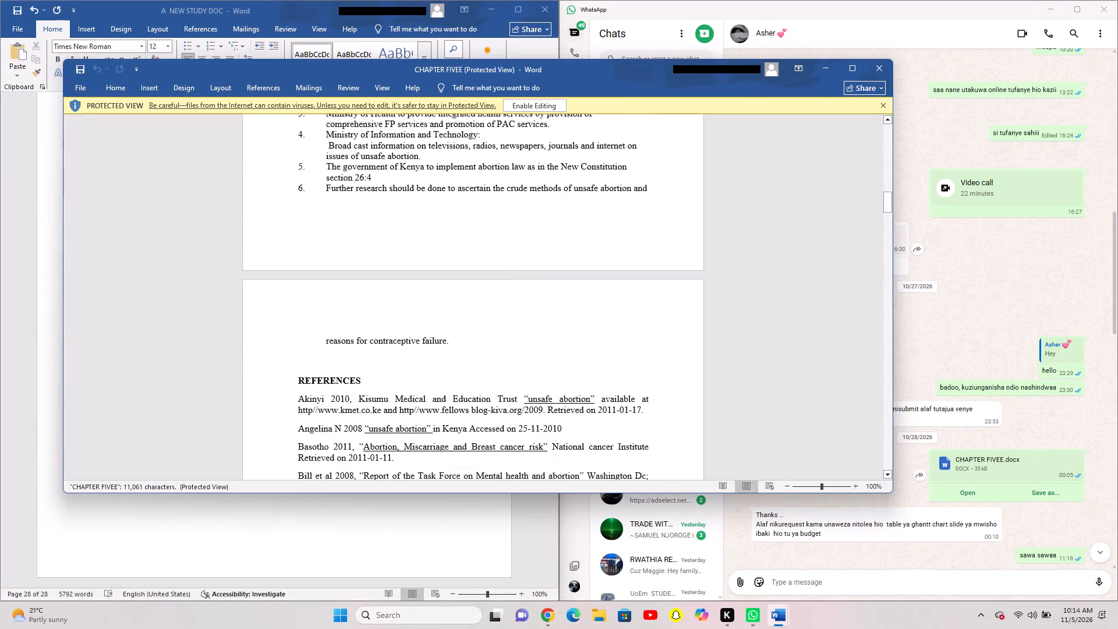
pyautogui.scroll(-20, 646, 361)
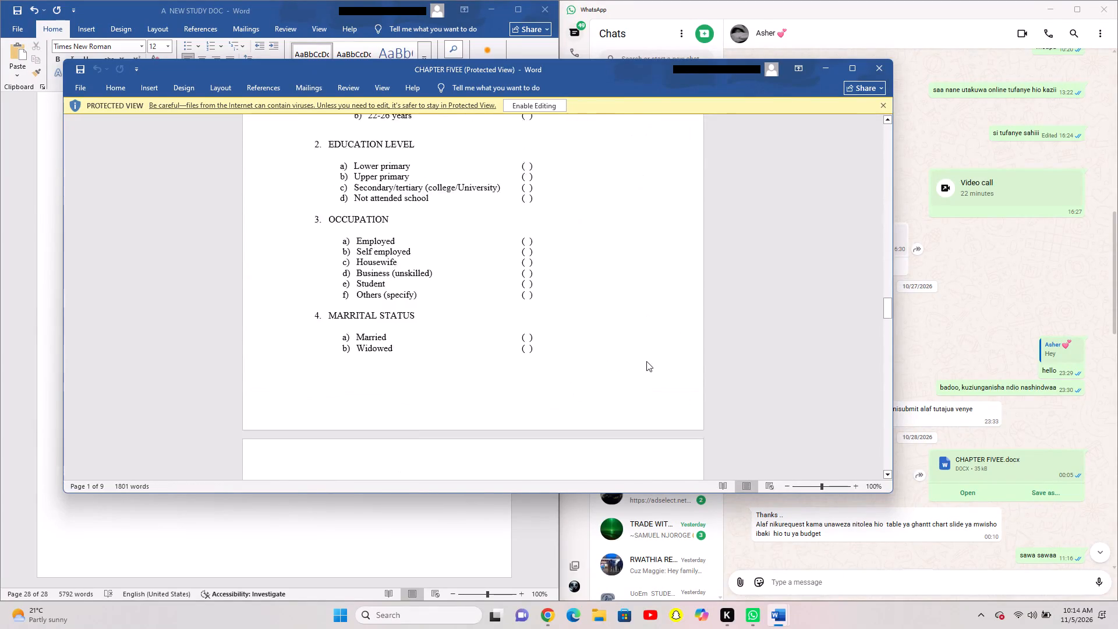
pyautogui.scroll(-19, 646, 361)
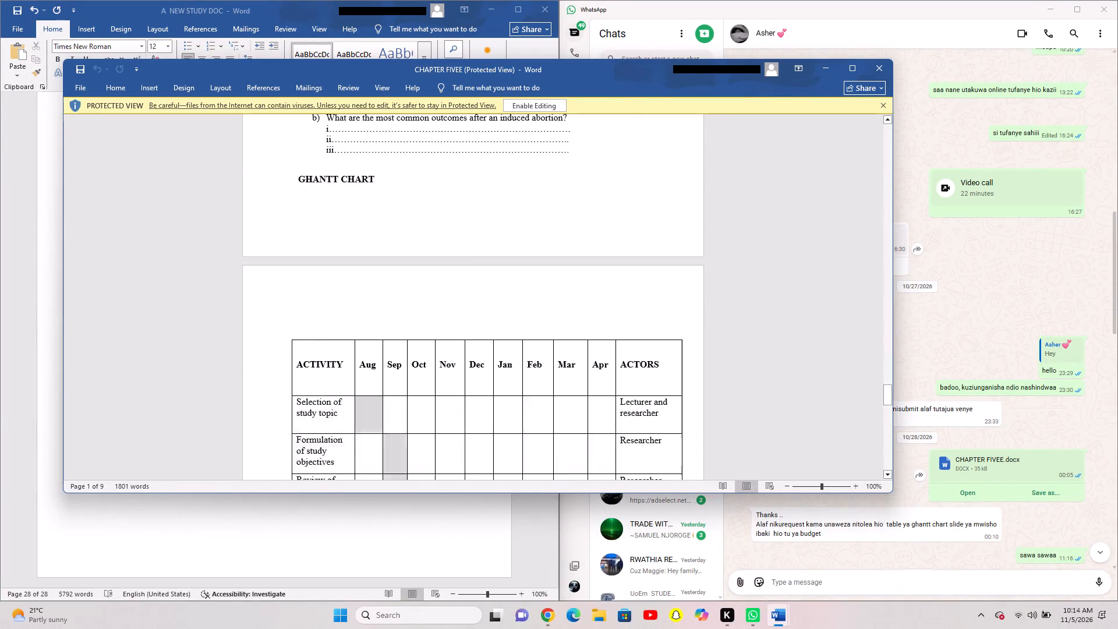
pyautogui.scroll(-9, 646, 361)
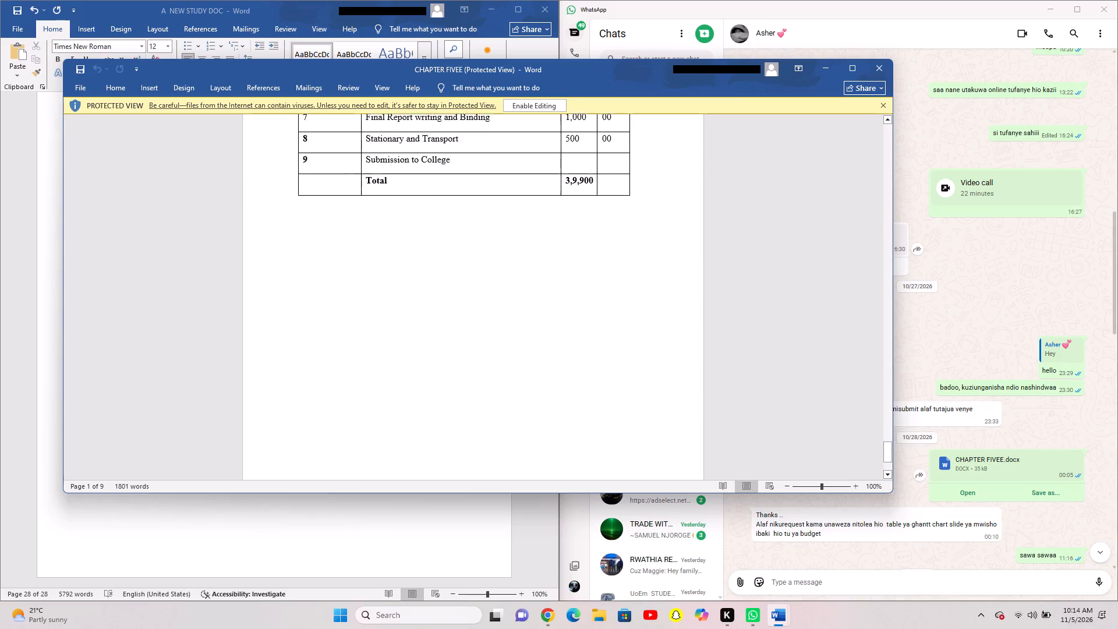
pyautogui.scroll(3, 646, 361)
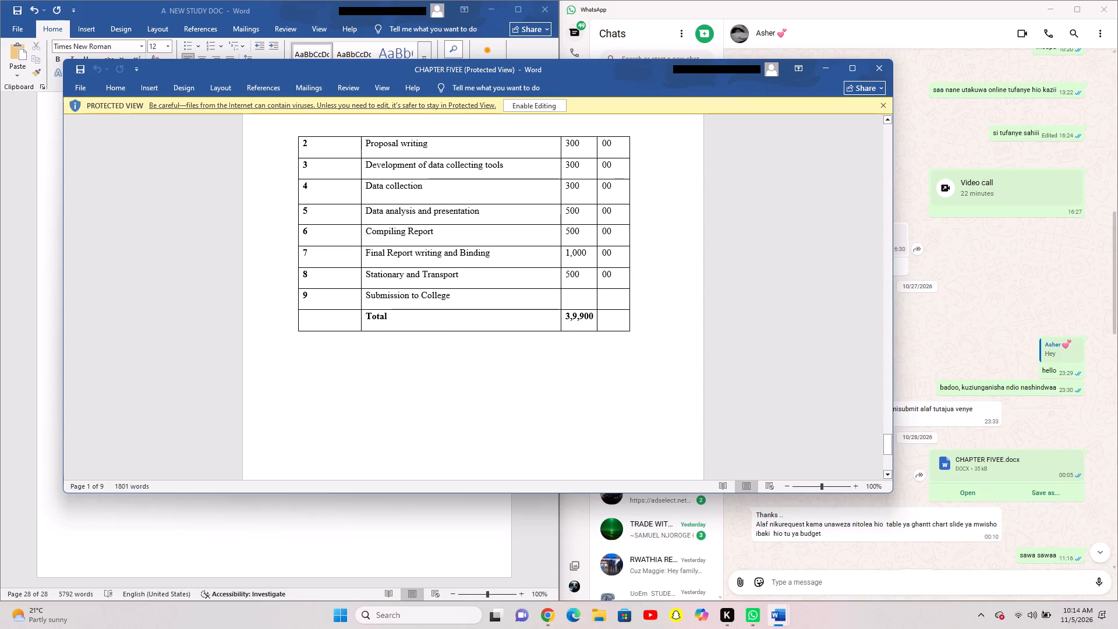
# Look through the "CHAPTER FIVEE" document, from the budget and activity schedule tables back through the references to the "CHAPTER FIVE" heading.
pyautogui.scroll(6, 594, 281)
pyautogui.scroll(-2, 594, 281)
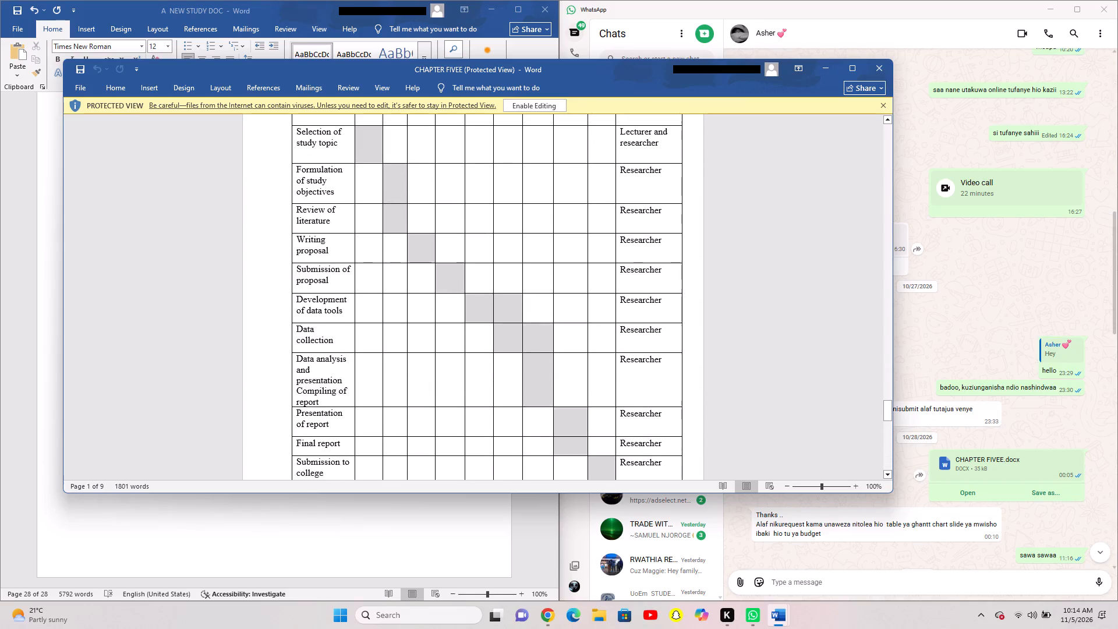
pyautogui.scroll(-2, 594, 281)
pyautogui.scroll(19, 594, 281)
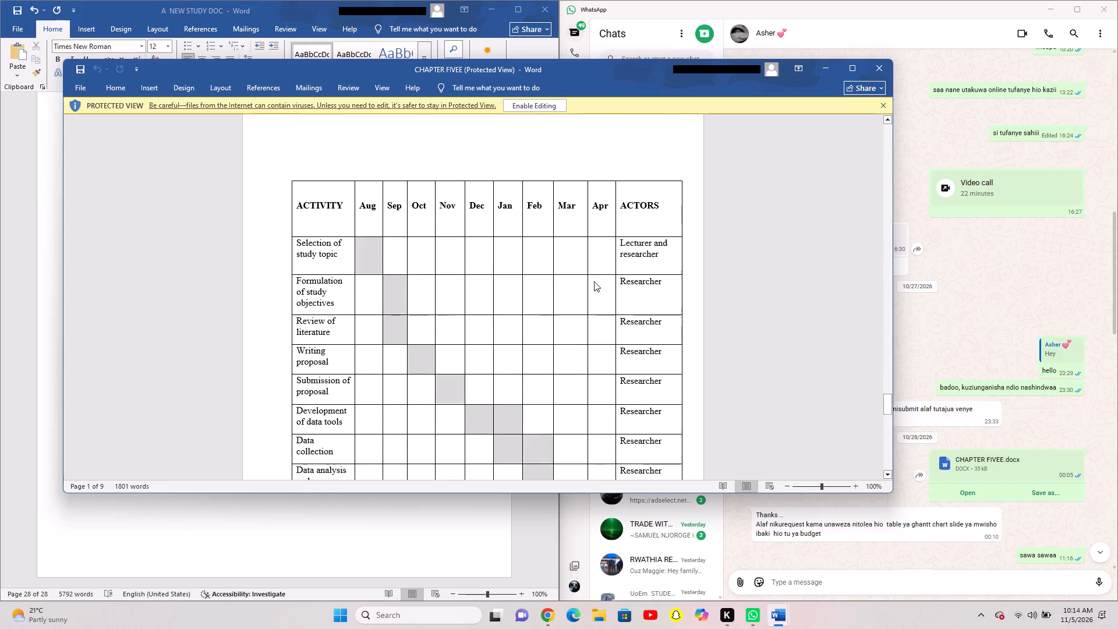
pyautogui.scroll(20, 594, 281)
pyautogui.scroll(4, 594, 281)
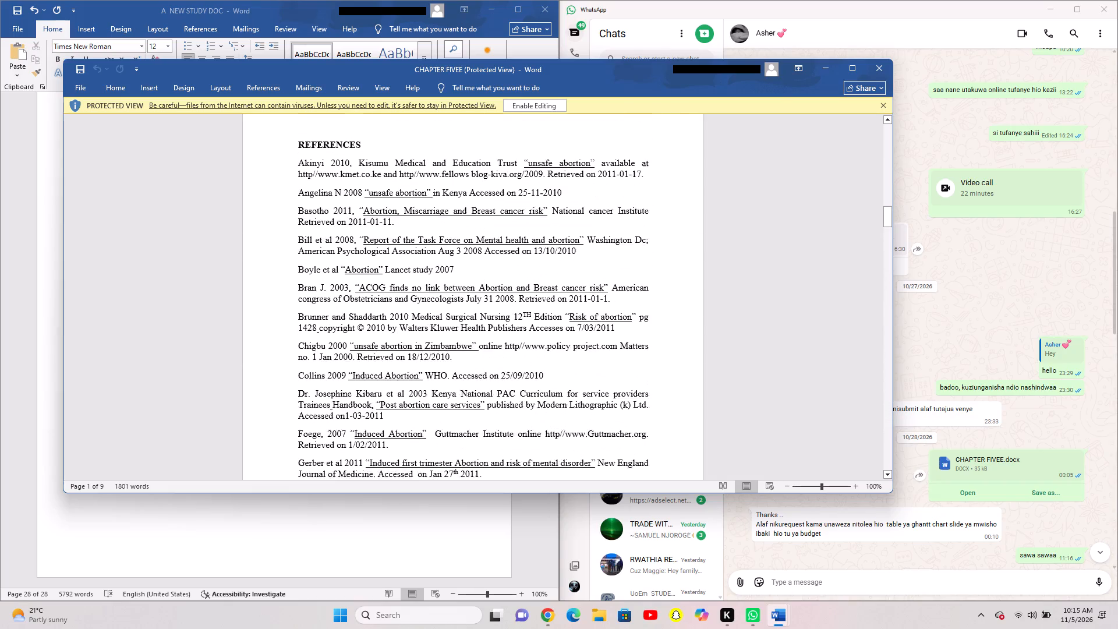
pyautogui.scroll(19, 594, 281)
pyautogui.scroll(2, 594, 281)
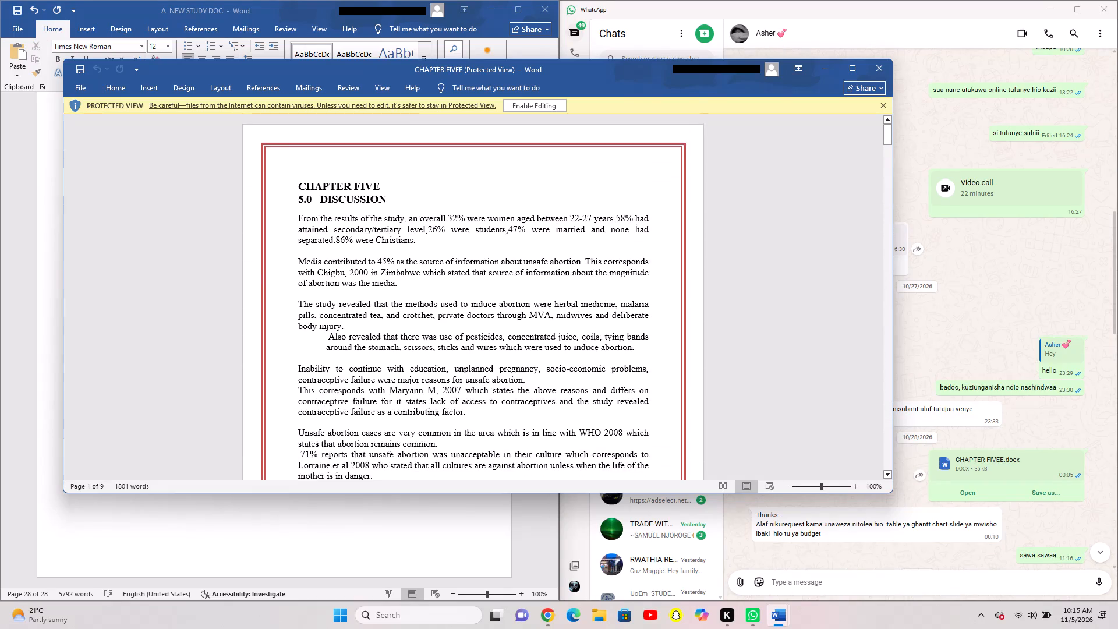
pyautogui.scroll(2, 594, 281)
# Copy the entire Chapter Five content, from the "CHAPTER FIVE" heading through the Total row of the budget table.
pyautogui.moveTo(277, 167); pyautogui.dragTo(306, 189)
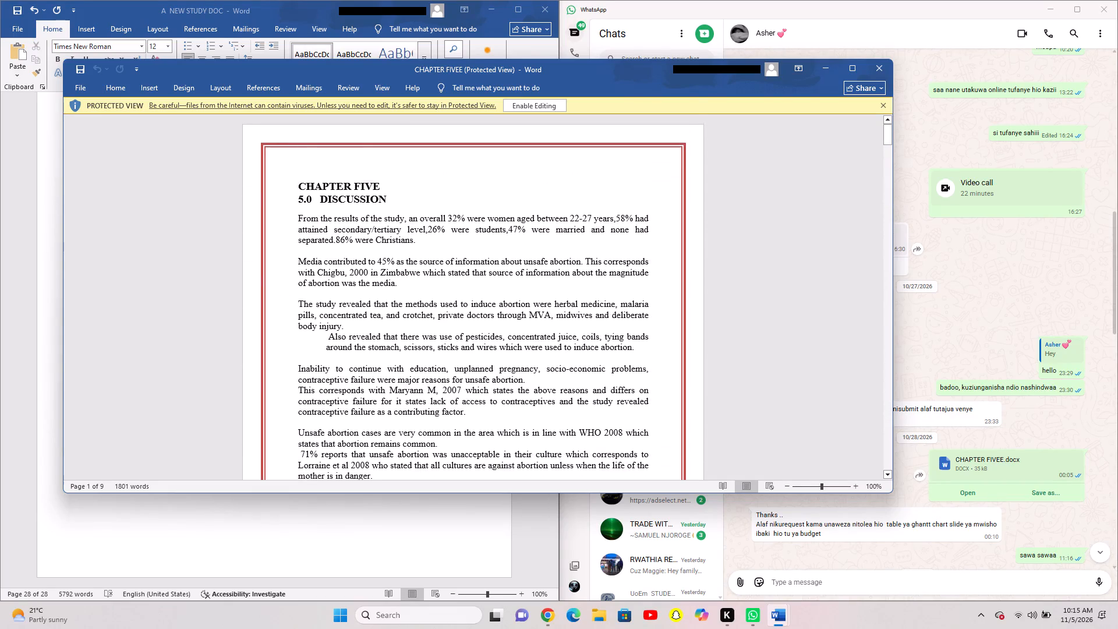
pyautogui.moveTo(306, 189); pyautogui.dragTo(594, 513)
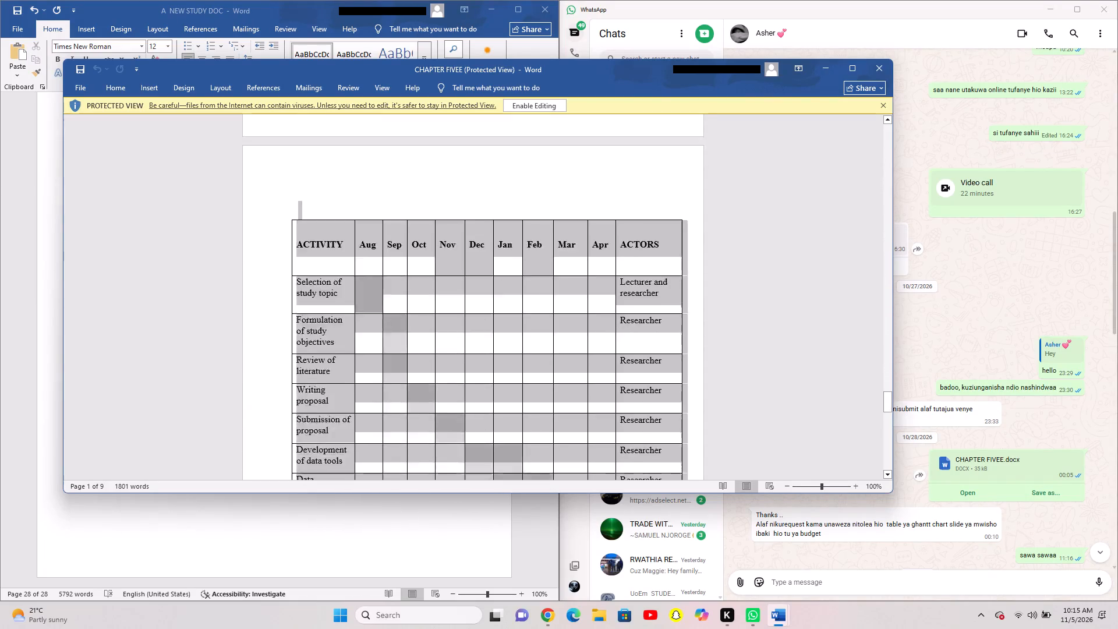
pyautogui.moveTo(594, 513); pyautogui.dragTo(588, 515)
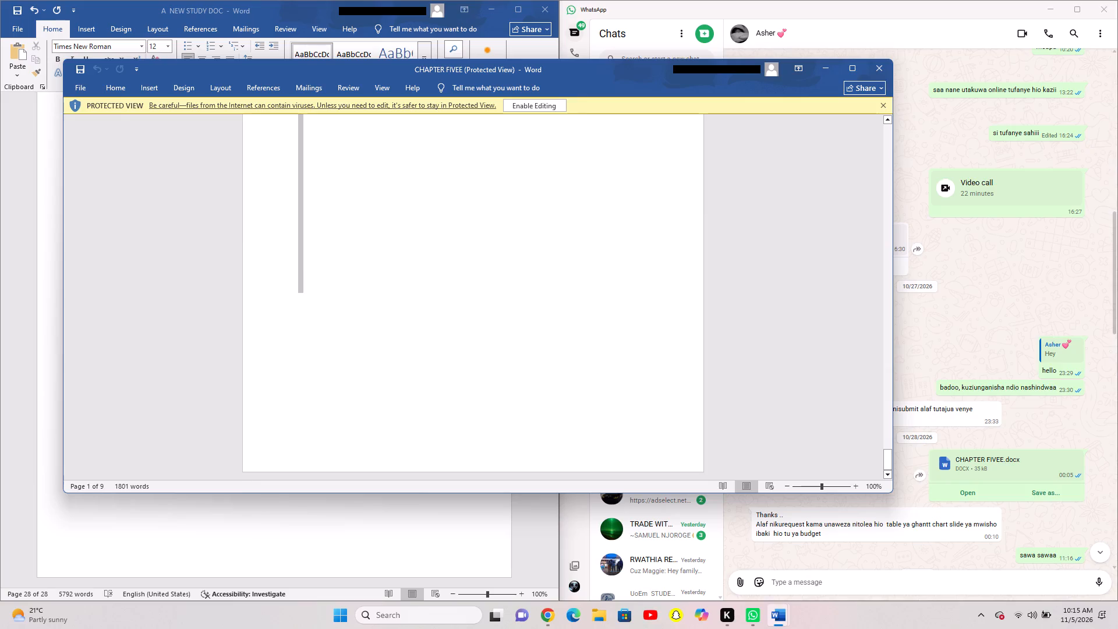
pyautogui.moveTo(588, 515); pyautogui.dragTo(574, 103)
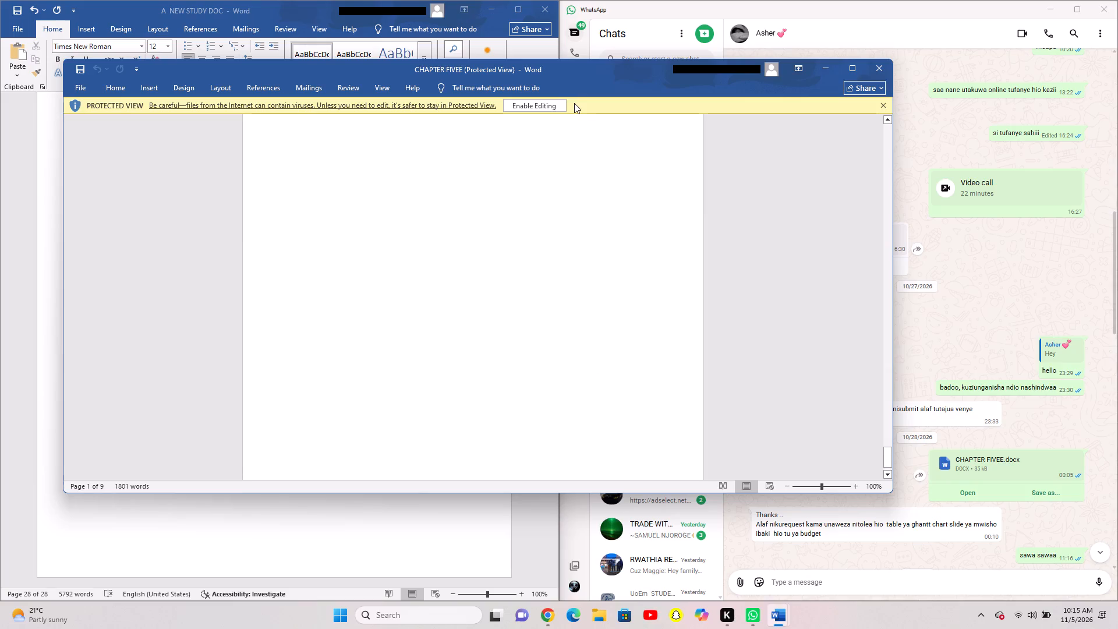
pyautogui.moveTo(574, 103); pyautogui.dragTo(622, 154)
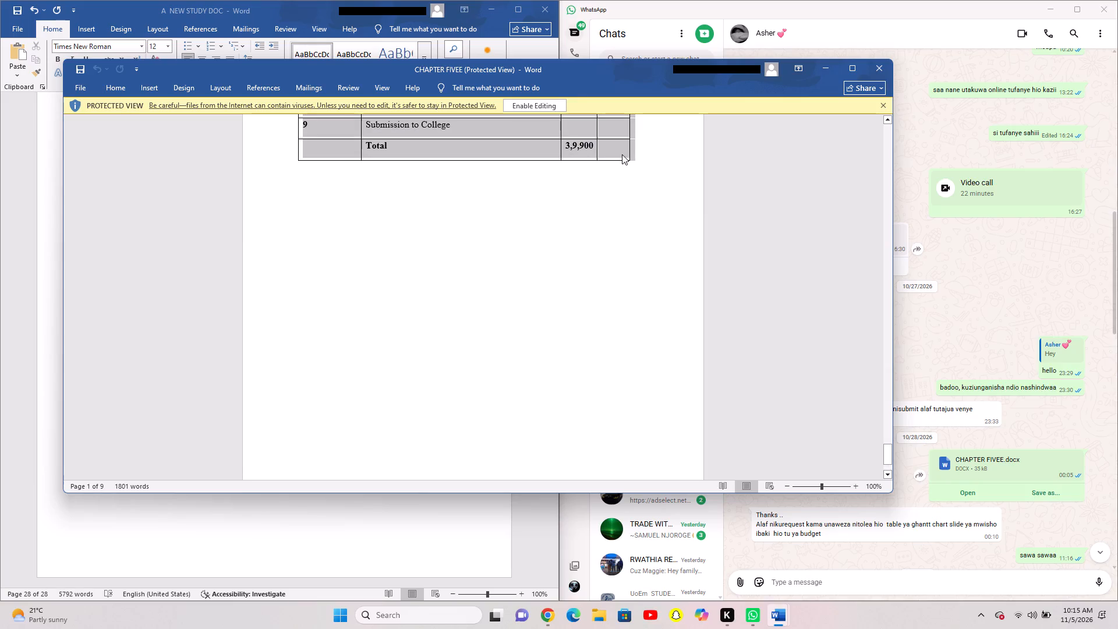
pyautogui.moveTo(622, 154); pyautogui.dragTo(634, 161)
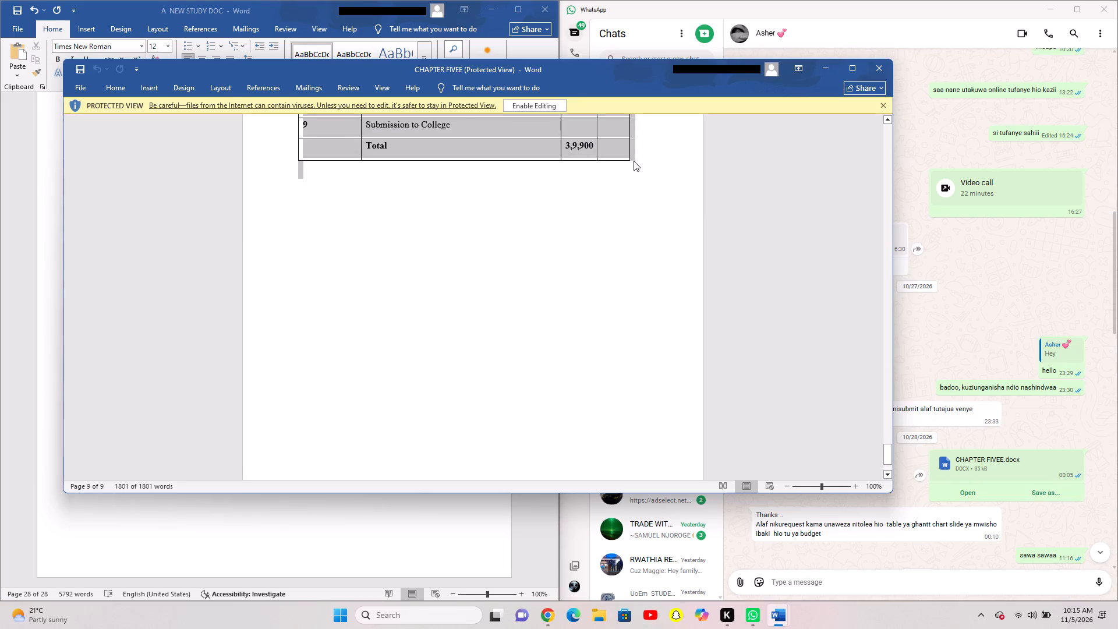
pyautogui.hotkey('ctrl', 'c')
pyautogui.hotkey('ctrl', 'c')
pyautogui.hotkey('ctrl', 'c')
pyautogui.hotkey('ctrl', 'c')
# Return to "A NEW STUDY DOC" and paste the copied Chapter Five content below the closing paragraph of Chapter 4.
pyautogui.click(827, 65)
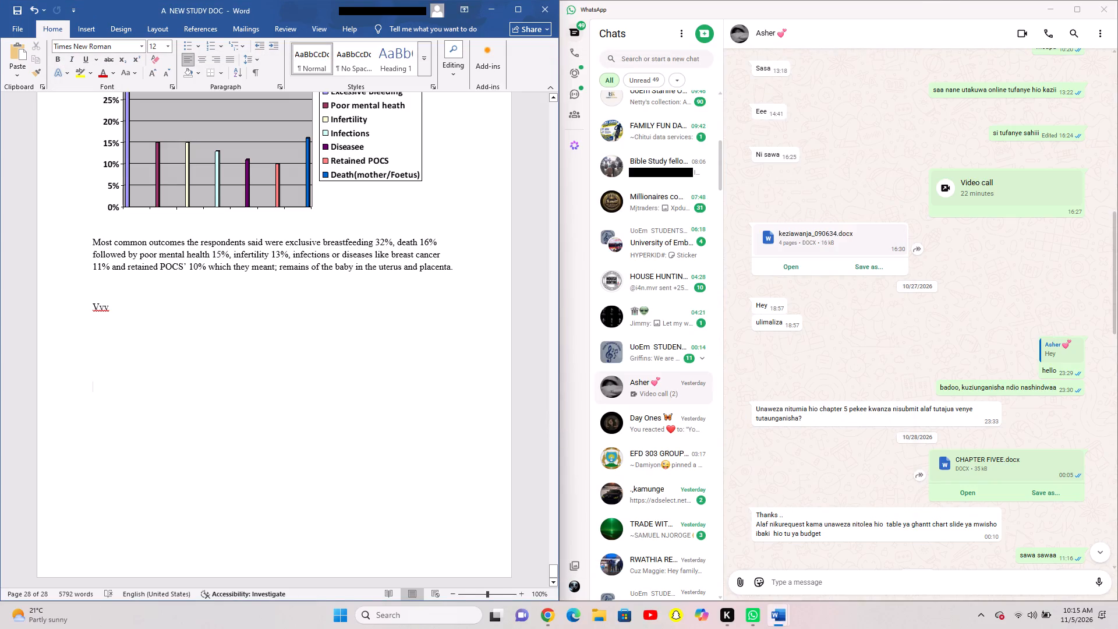
pyautogui.hotkey('ctrl', 'v')
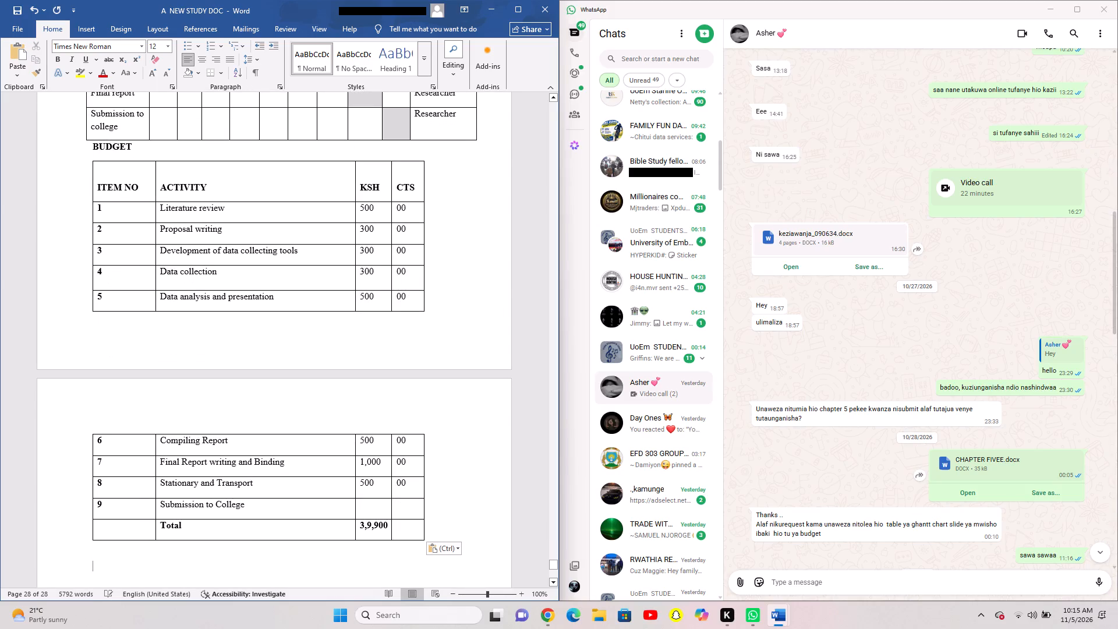
# Correct the KSH amount in the Total row of the budget table to 3,900.
pyautogui.click(371, 524)
pyautogui.press('BackSpace')
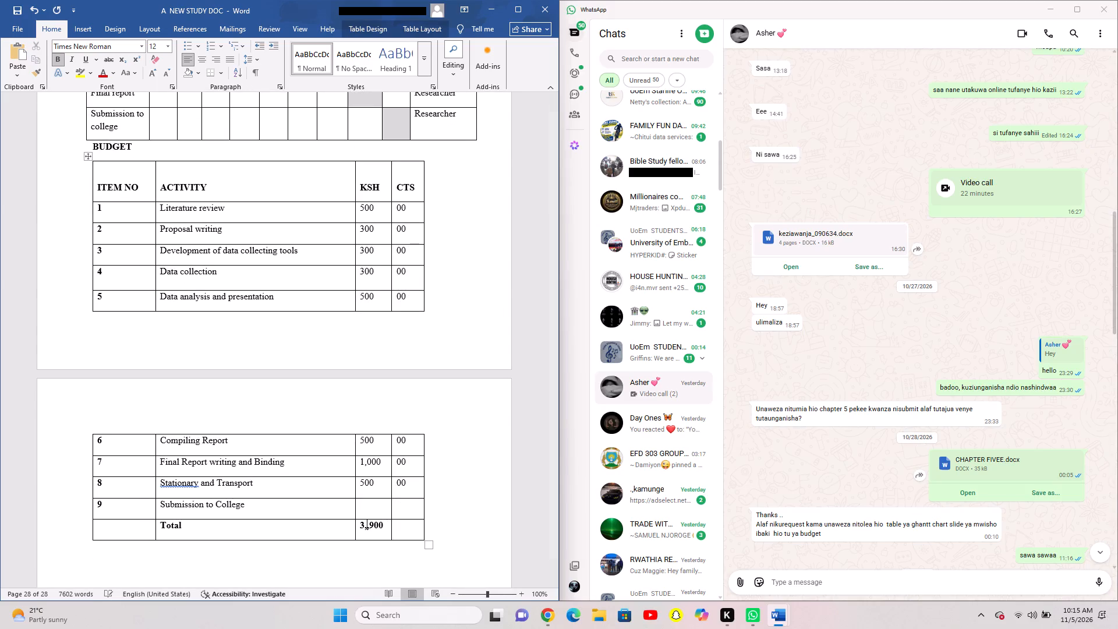
pyautogui.press('BackSpace')
pyautogui.click(448, 546)
# Save the study document with the Chapter Five content and the corrected budget total.
pyautogui.hotkey('ctrl', 's')
pyautogui.hotkey('ctrl', 's')
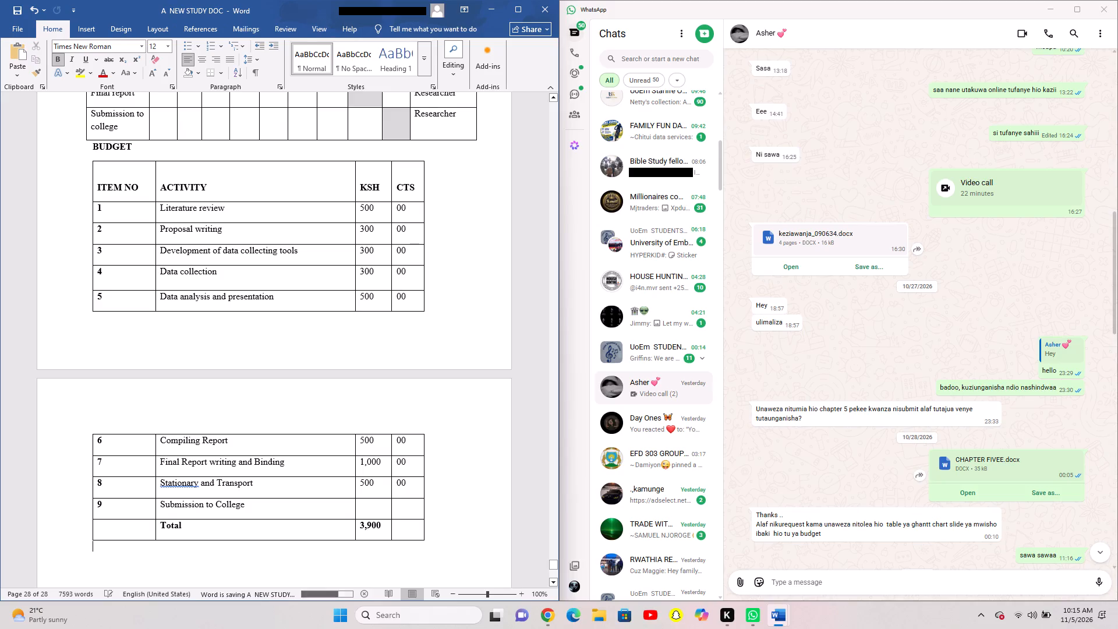
pyautogui.hotkey('ctrl', 's')
pyautogui.hotkey('ctrl', 's')
pyautogui.hotkey('ctrl', 's')
pyautogui.hotkey('ctrl', 's')
pyautogui.hotkey('ctrl', 's')
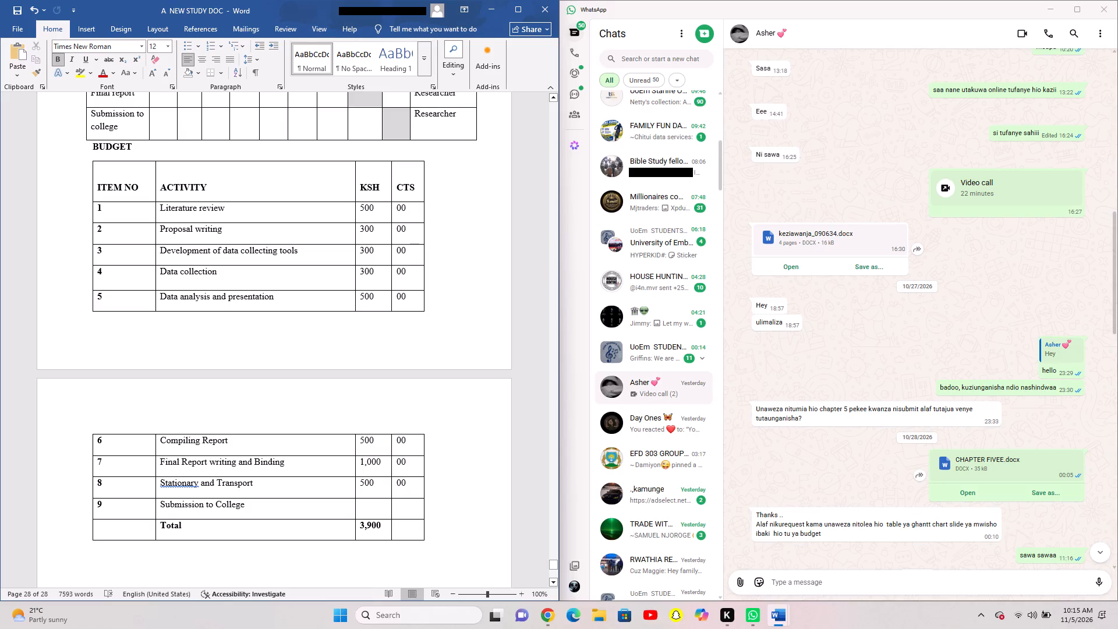
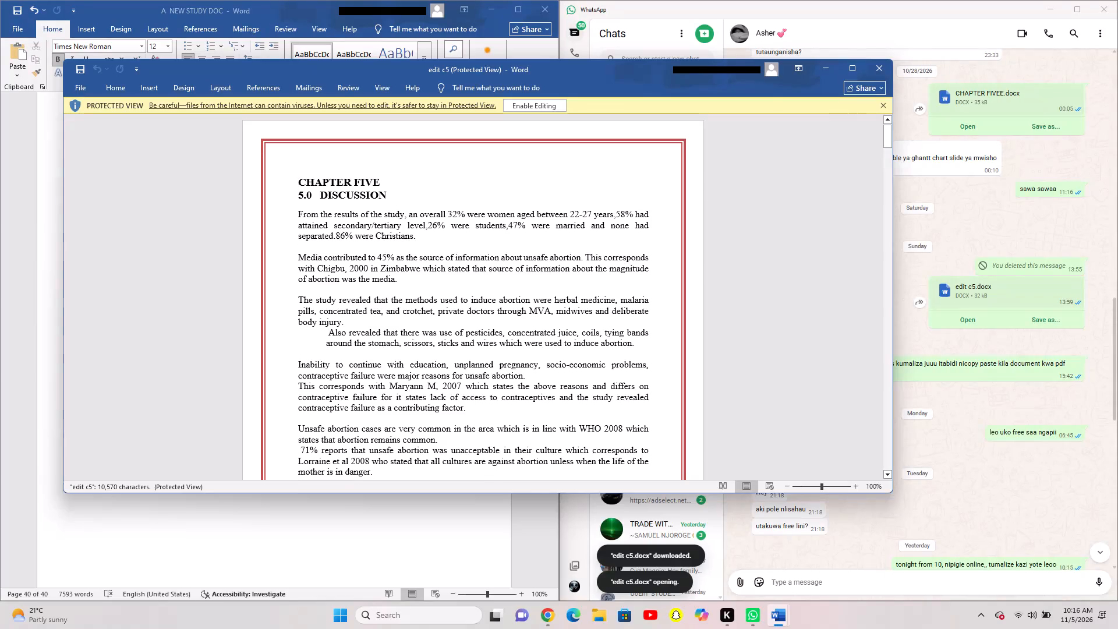
# Look through the "edit c5" document, from the Chapter Five discussion through the references, annexes and questionnaire to the budget table.
pyautogui.scroll(-12, 625, 429)
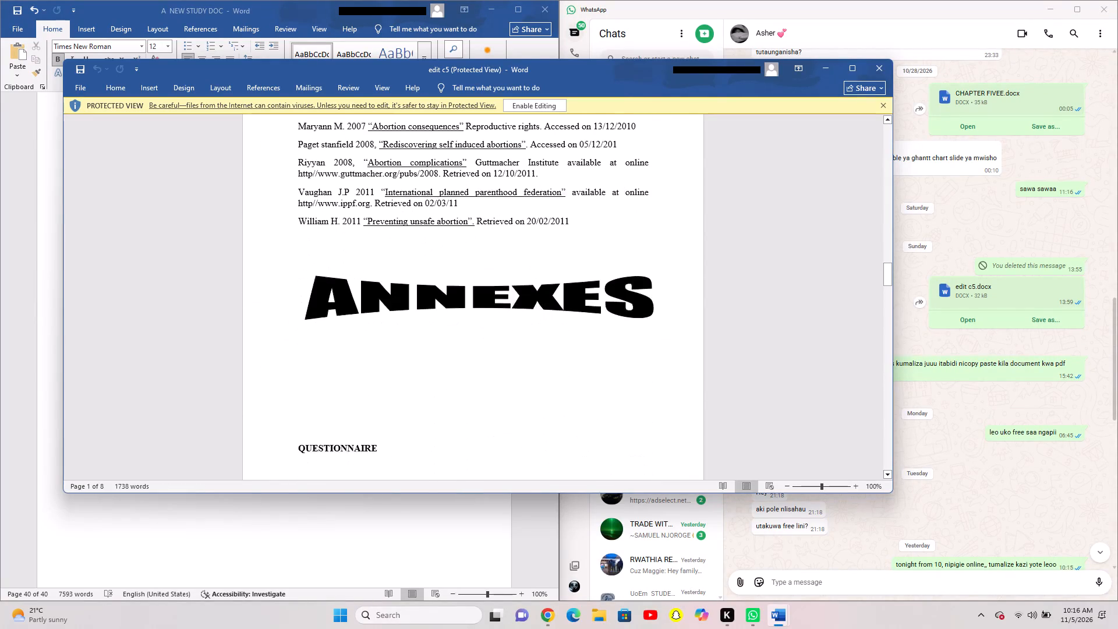
pyautogui.scroll(-18, 625, 429)
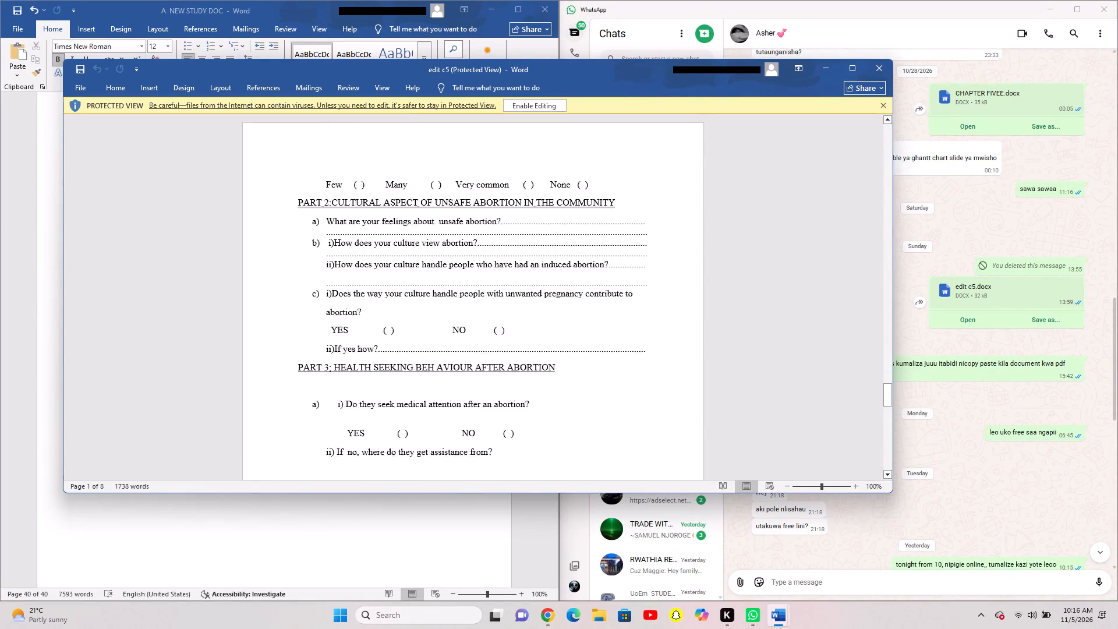
pyautogui.scroll(-8, 625, 429)
pyautogui.scroll(6, 625, 429)
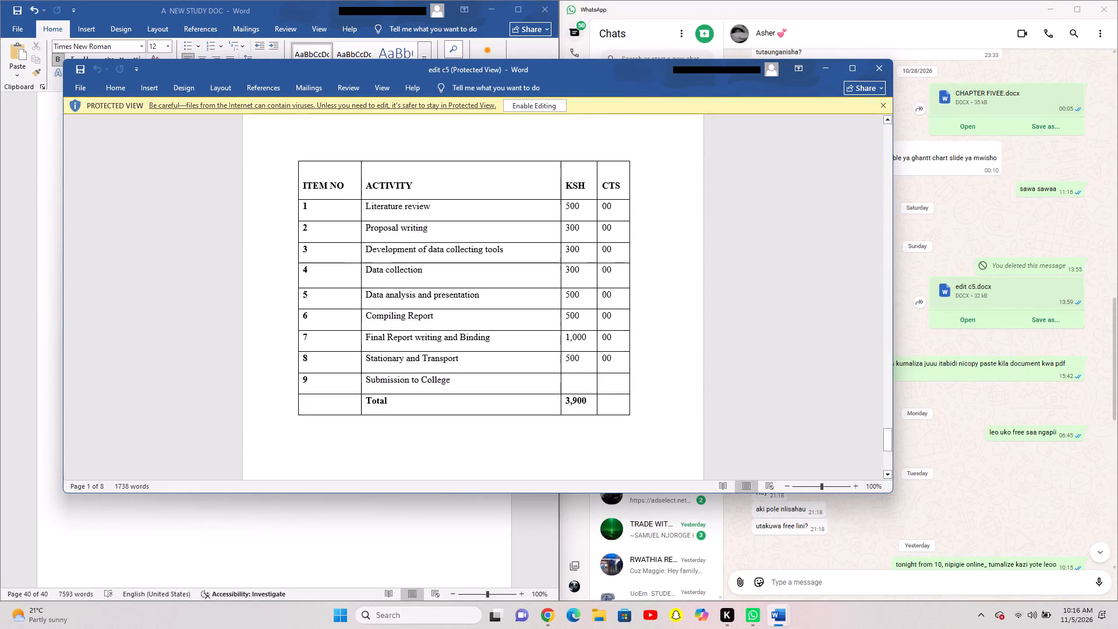
pyautogui.scroll(7, 625, 429)
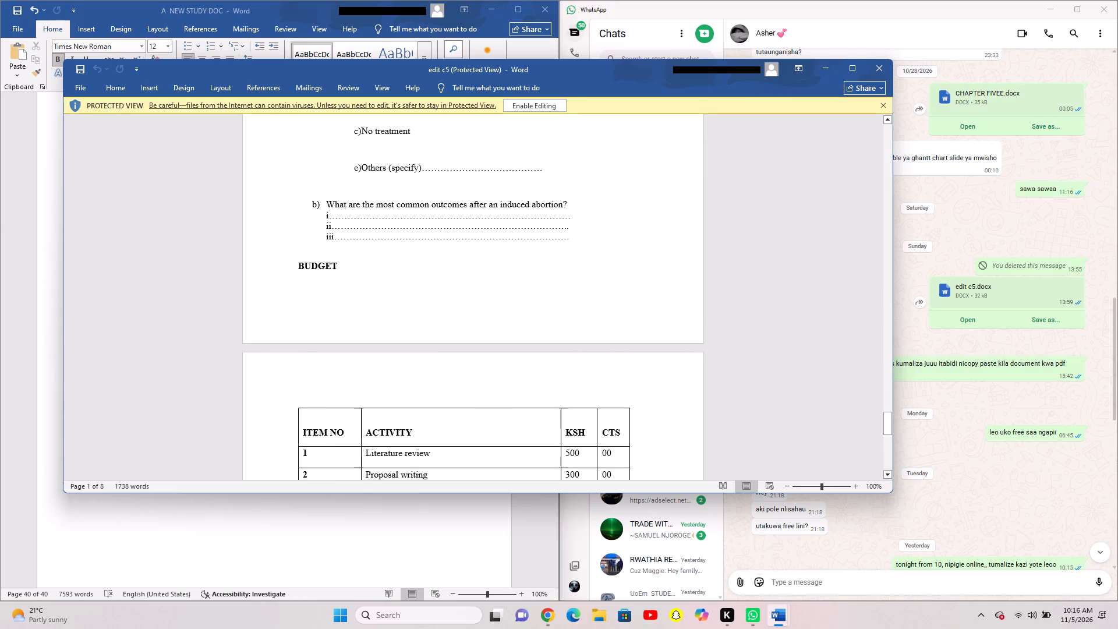
pyautogui.scroll(1, 625, 429)
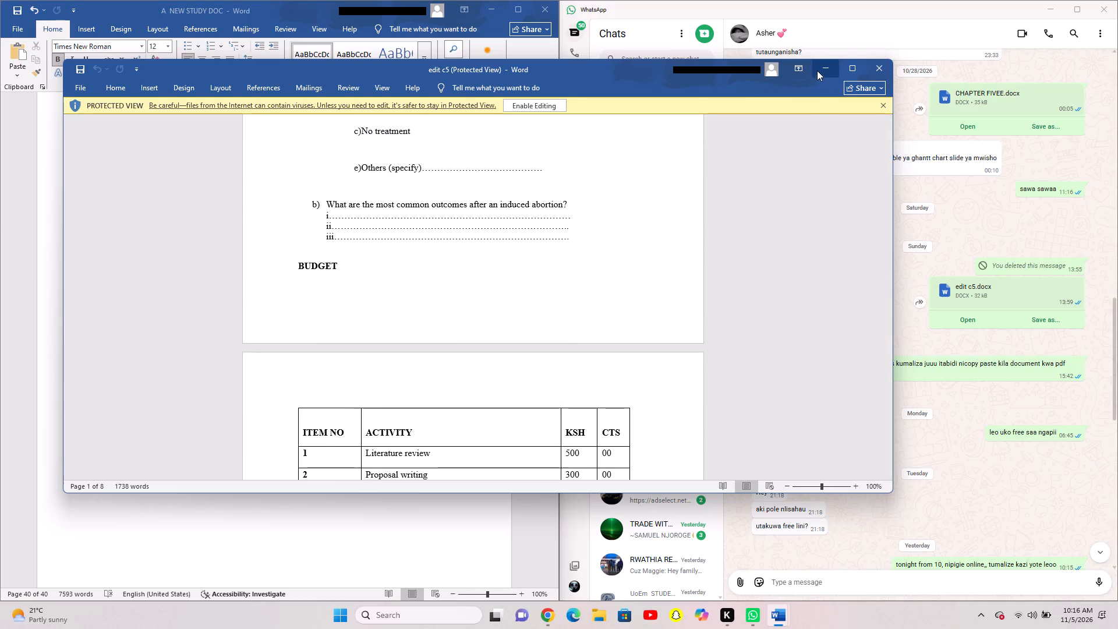
# Return to "A NEW STUDY DOC" and check the pasted Chapter Five content from the budget table at its end.
pyautogui.click(823, 68)
pyautogui.scroll(3, 408, 294)
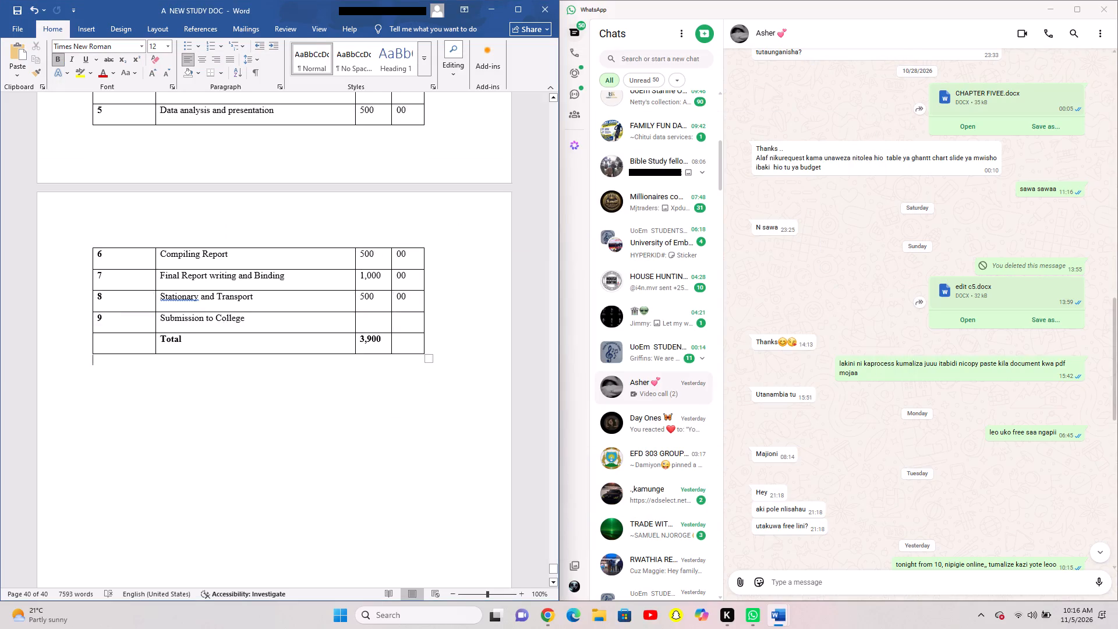
# Cut the "GHANTT CHART" heading and its entire activity table, through the "Submission to college" row, from above the BUDGET heading.
pyautogui.scroll(9, 408, 294)
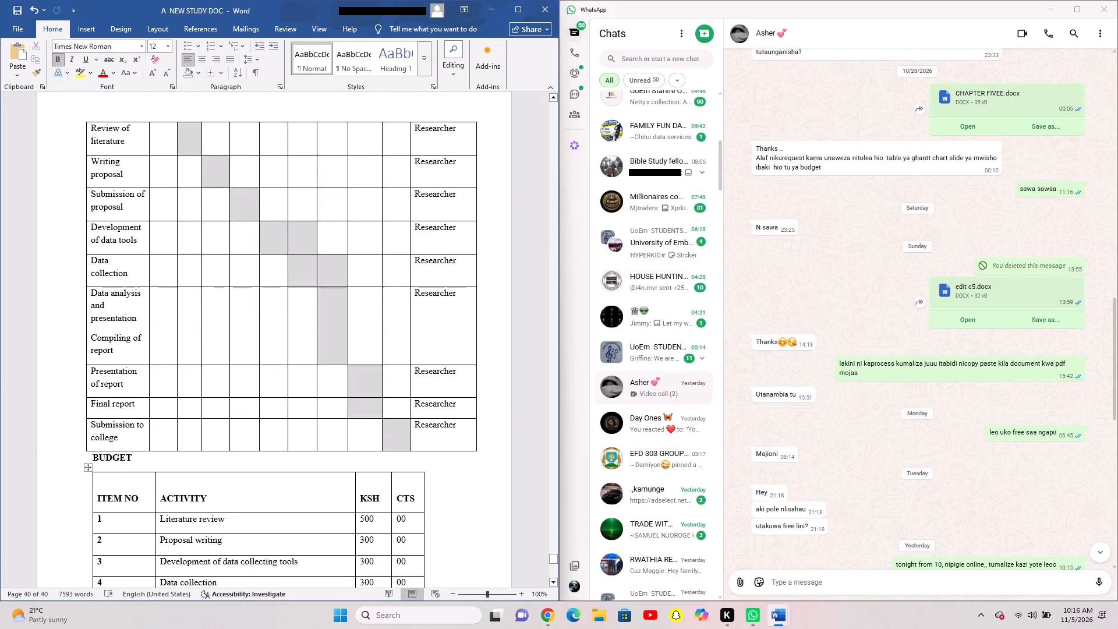
pyautogui.scroll(8, 408, 294)
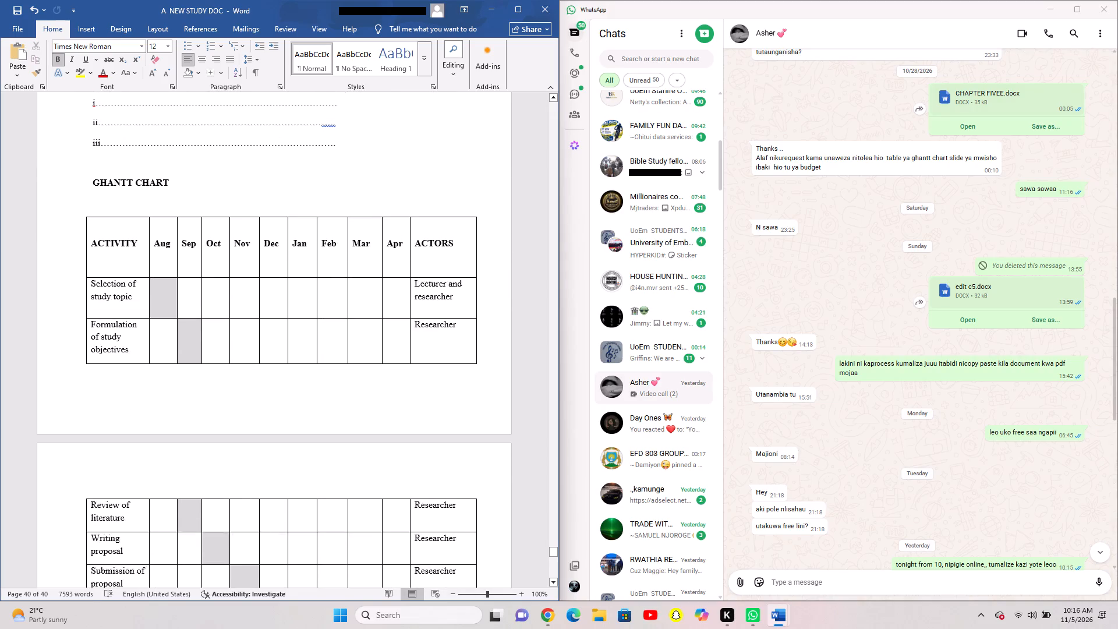
pyautogui.scroll(1, 408, 294)
pyautogui.moveTo(89, 195); pyautogui.dragTo(187, 264)
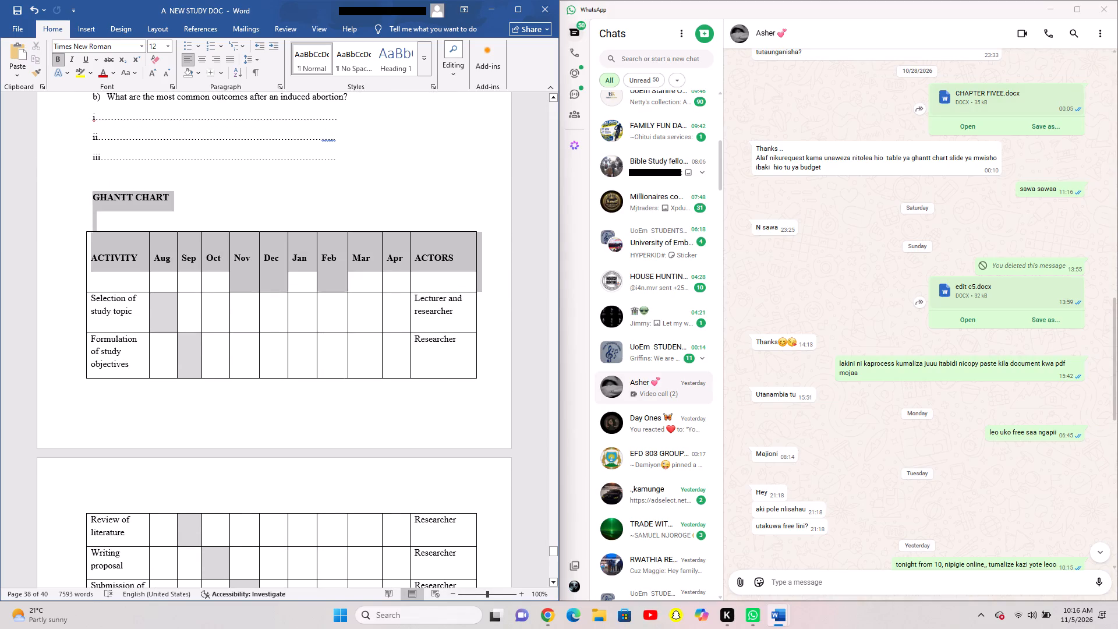
pyautogui.moveTo(187, 264); pyautogui.dragTo(477, 584)
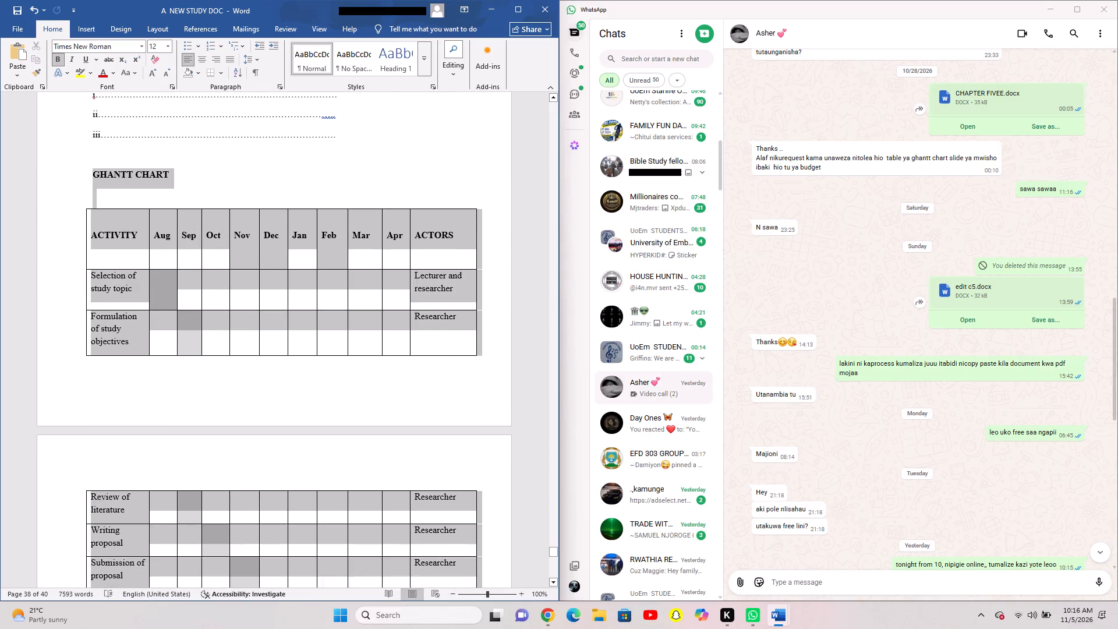
pyautogui.moveTo(477, 584); pyautogui.dragTo(489, 583)
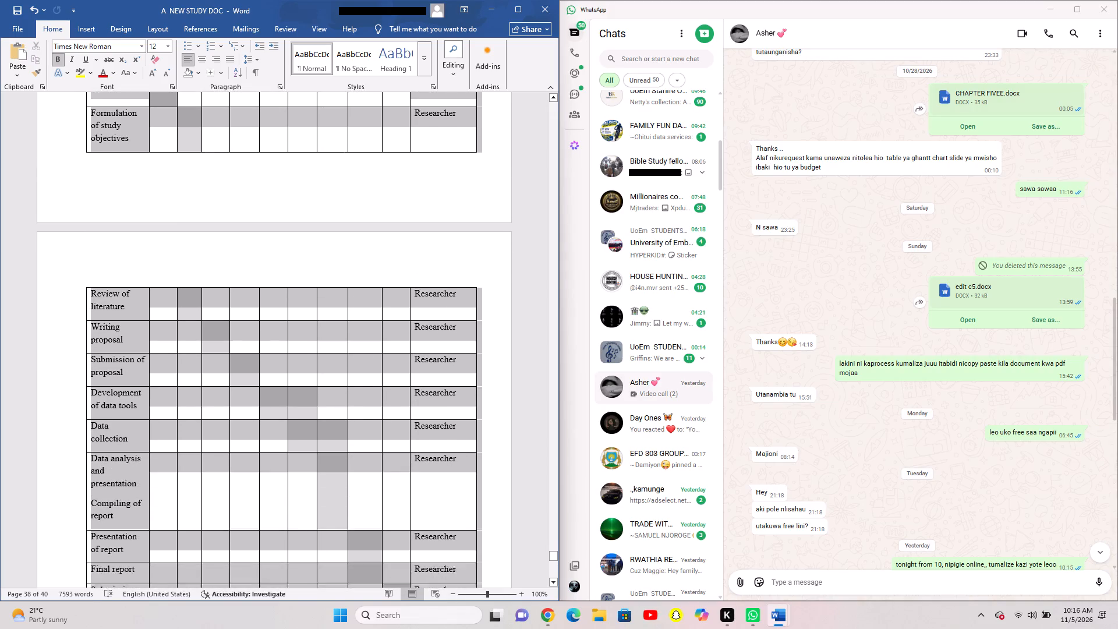
pyautogui.moveTo(489, 583); pyautogui.dragTo(484, 472)
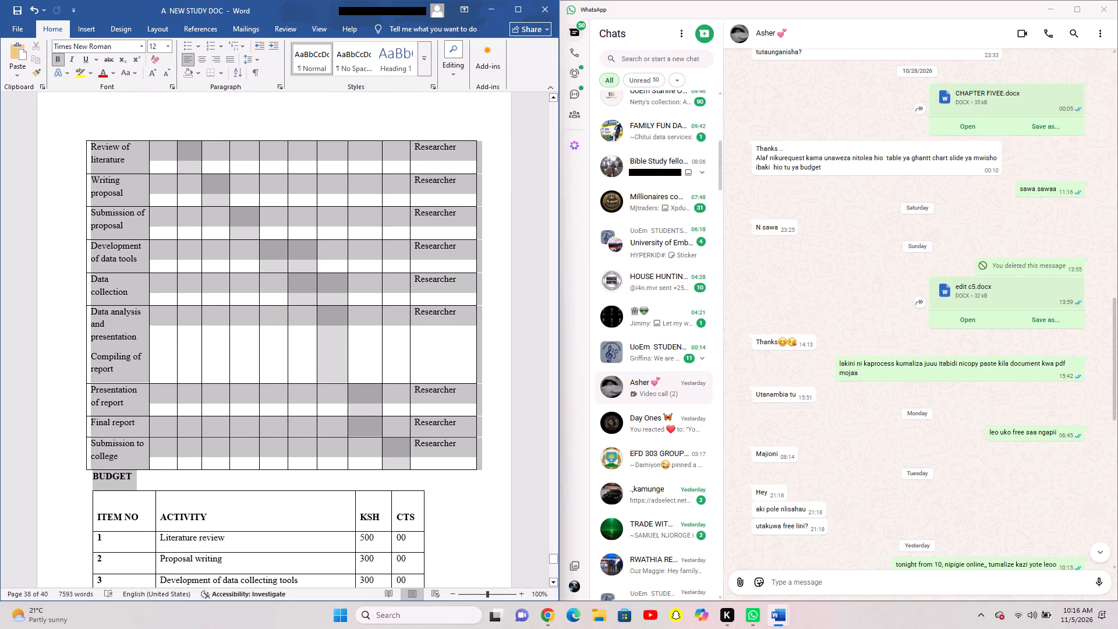
pyautogui.moveTo(484, 472); pyautogui.dragTo(489, 464)
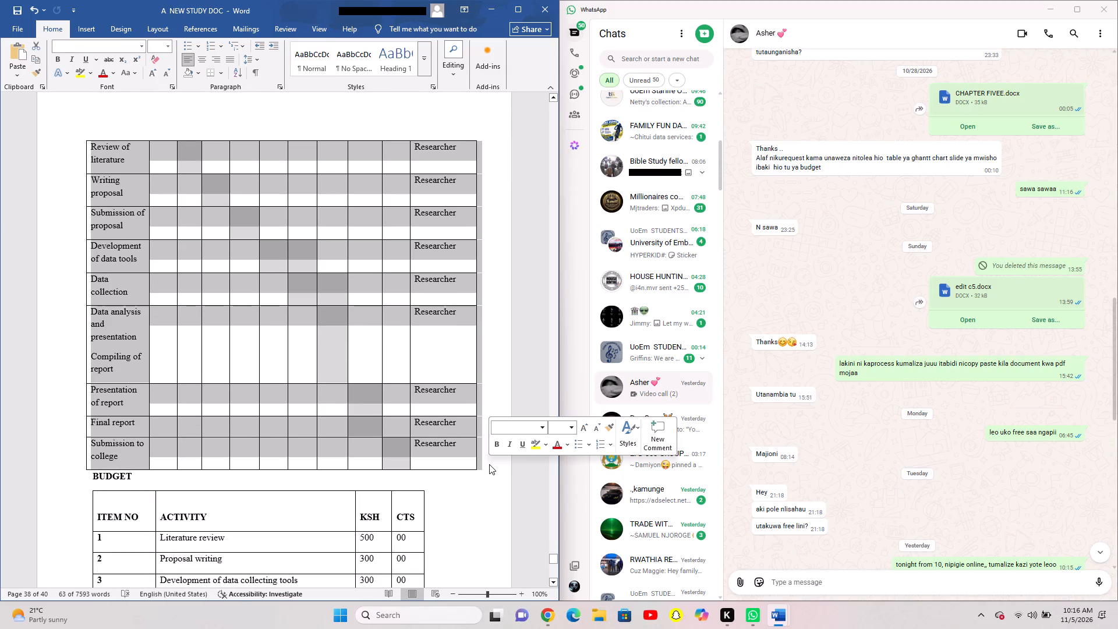
pyautogui.hotkey('ctrl', 'x')
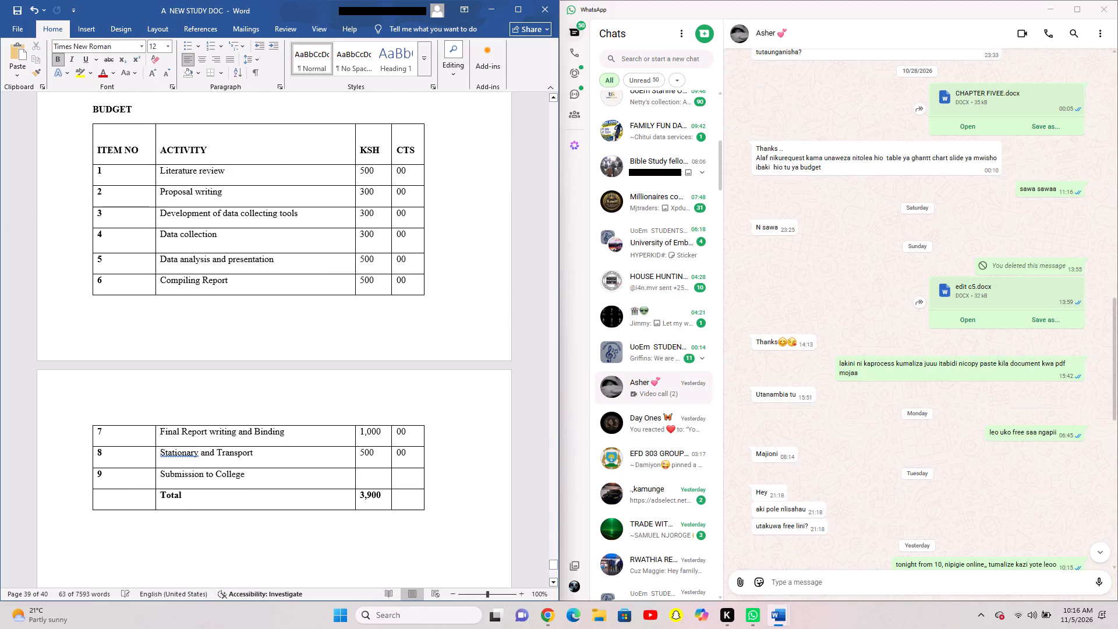
pyautogui.scroll(3, 401, 325)
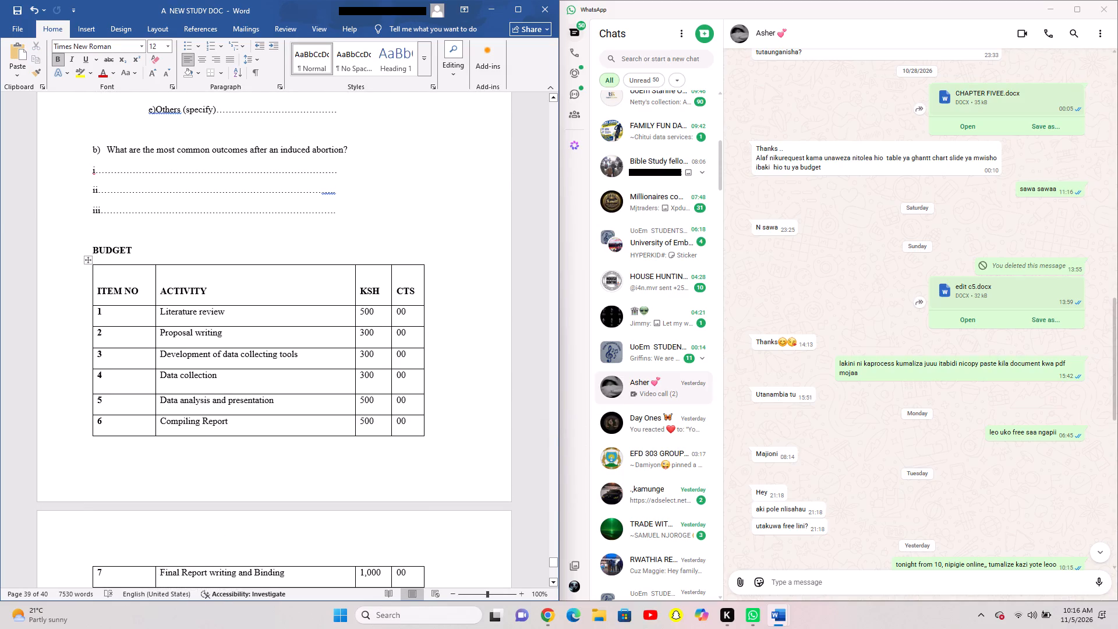
# Save the "A NEW STUDY DOC" document.
pyautogui.hotkey('ctrl', 's')
pyautogui.hotkey('ctrl', 's')
pyautogui.hotkey('ctrl', 's')
pyautogui.hotkey('ctrl', 's')
pyautogui.hotkey('ctrl', 's')
# Review the assembled document from the end of the budget table back through the questionnaire, discussion and results to the Chapter 3 methodology sections.
pyautogui.scroll(-6, 399, 279)
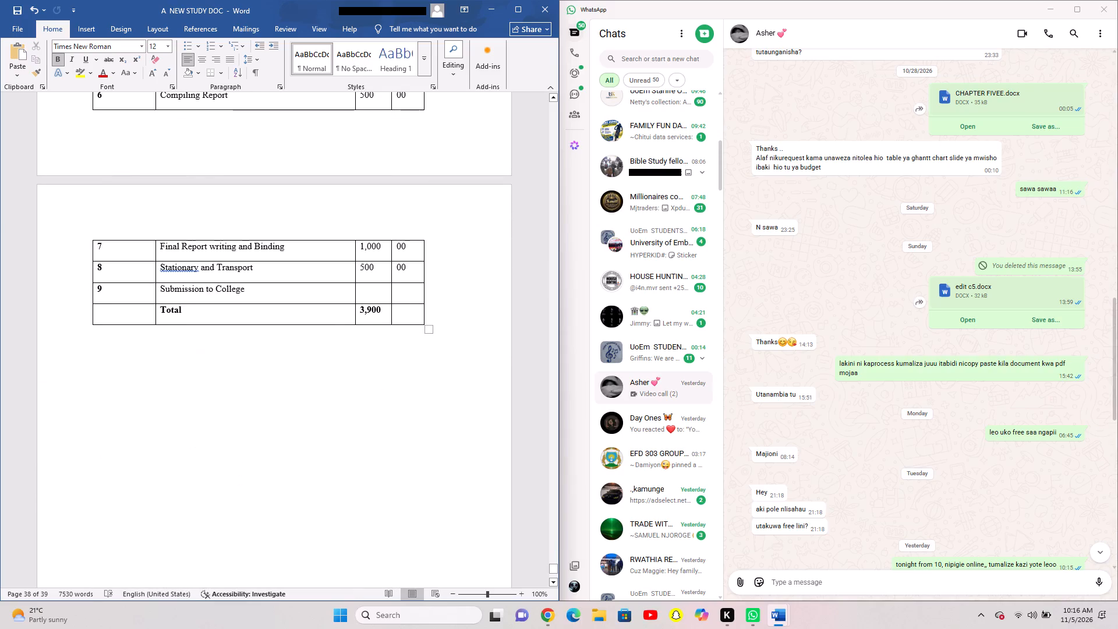
pyautogui.scroll(20, 399, 279)
pyautogui.scroll(20, 399, 279)
pyautogui.scroll(2, 399, 279)
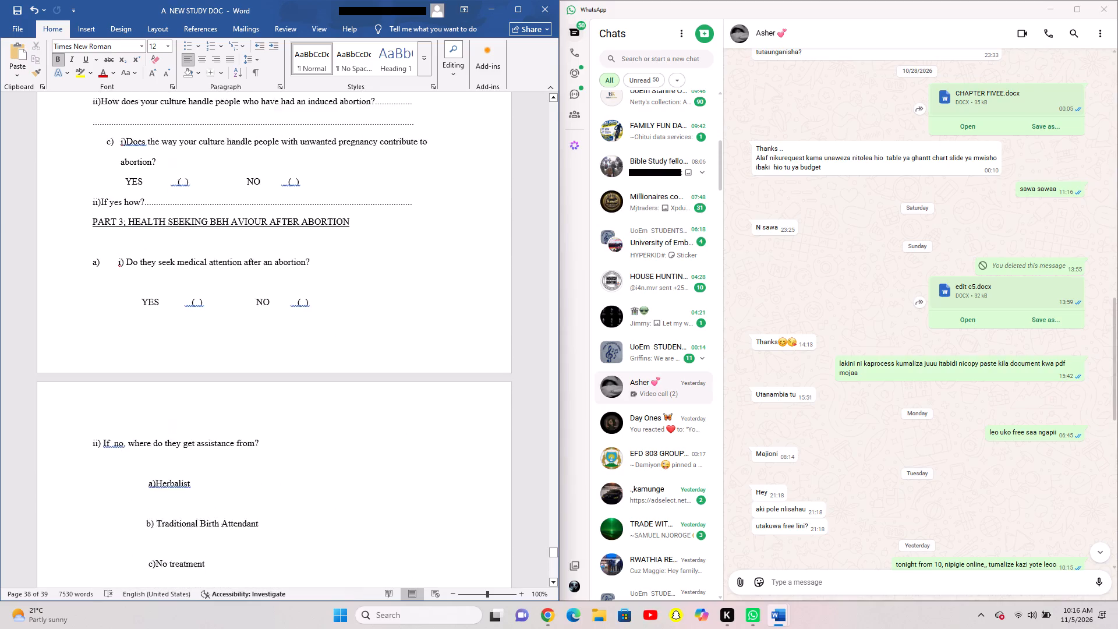
pyautogui.scroll(20, 399, 279)
pyautogui.scroll(20, 399, 279)
pyautogui.scroll(6, 399, 279)
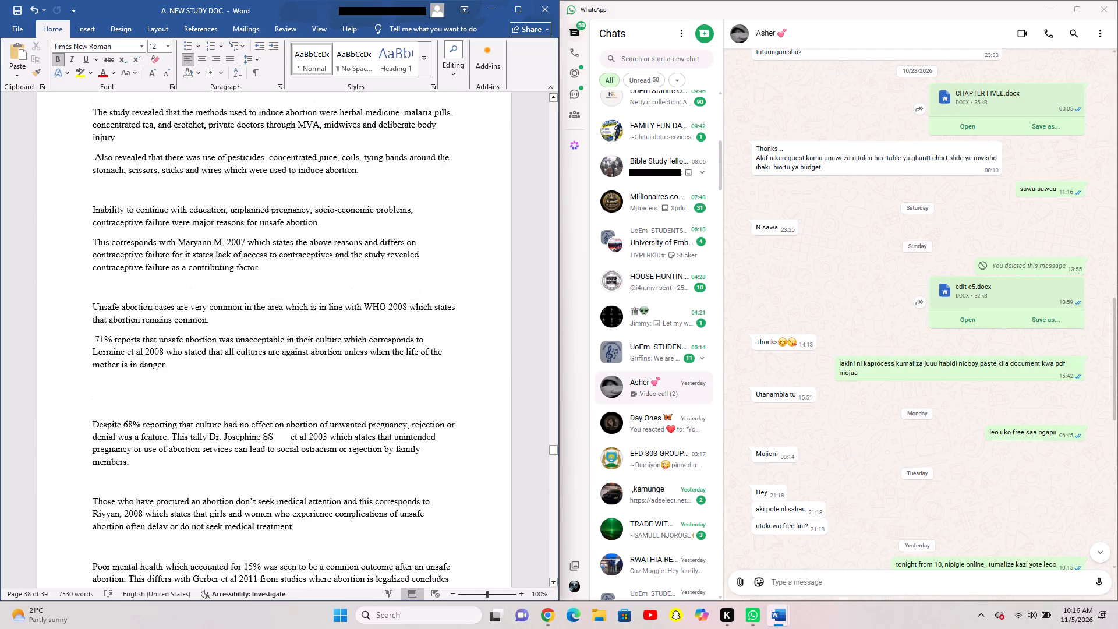
pyautogui.scroll(20, 399, 279)
pyautogui.scroll(20, 399, 279)
pyautogui.scroll(5, 399, 279)
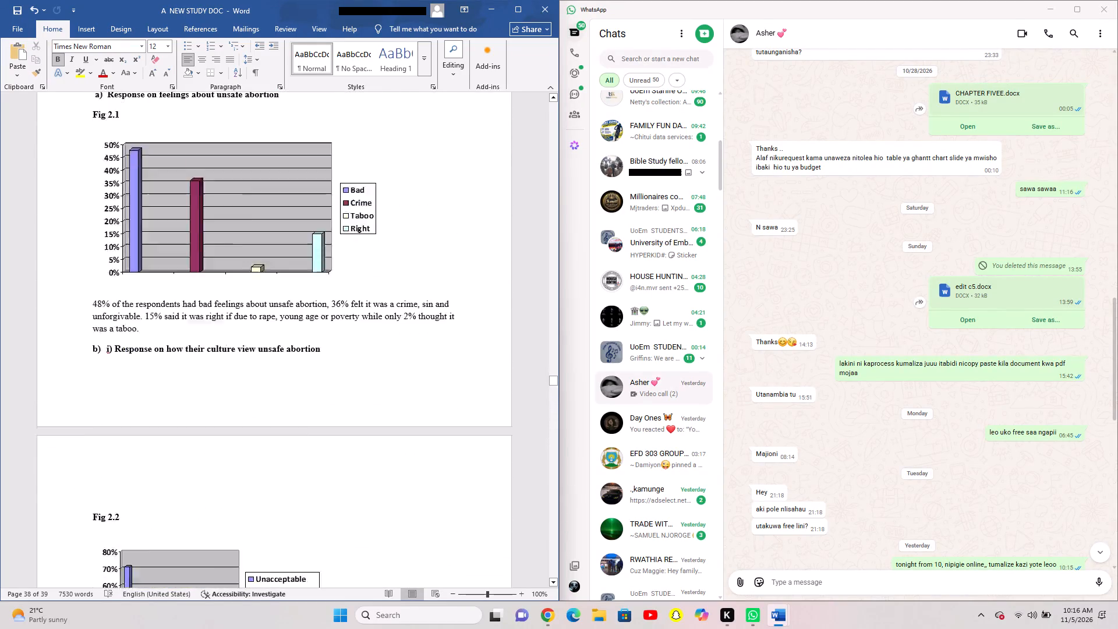
pyautogui.scroll(20, 399, 279)
pyautogui.scroll(20, 399, 279)
pyautogui.scroll(5, 399, 279)
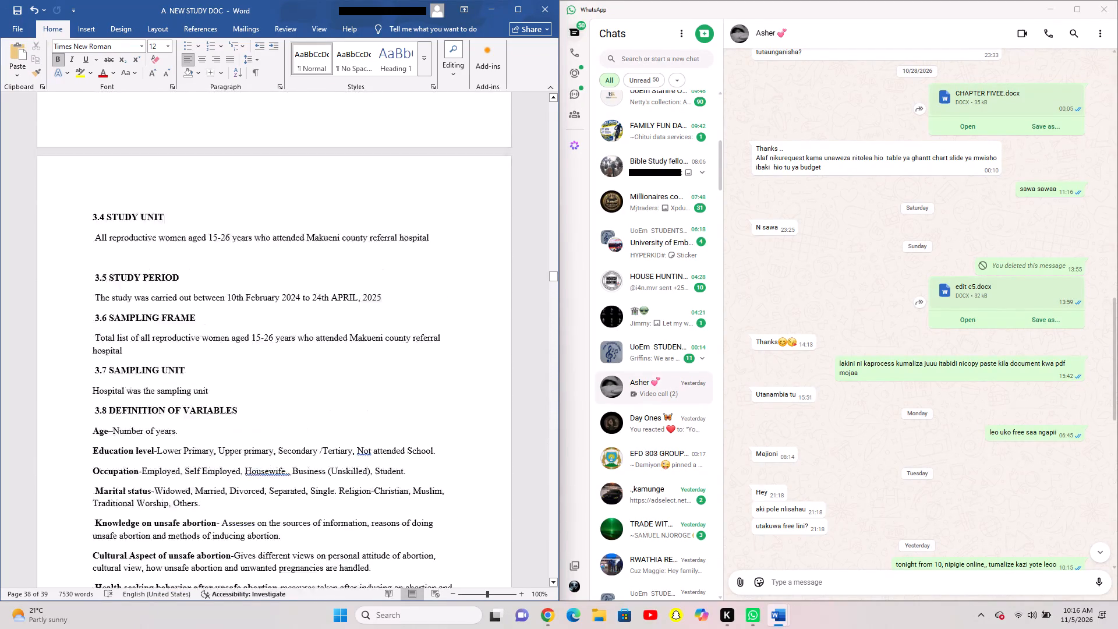
# Review the Chapter 2 literature sections on unsafe abortion and return to the end of the document below the budget table.
pyautogui.scroll(20, 399, 279)
pyautogui.scroll(8, 399, 279)
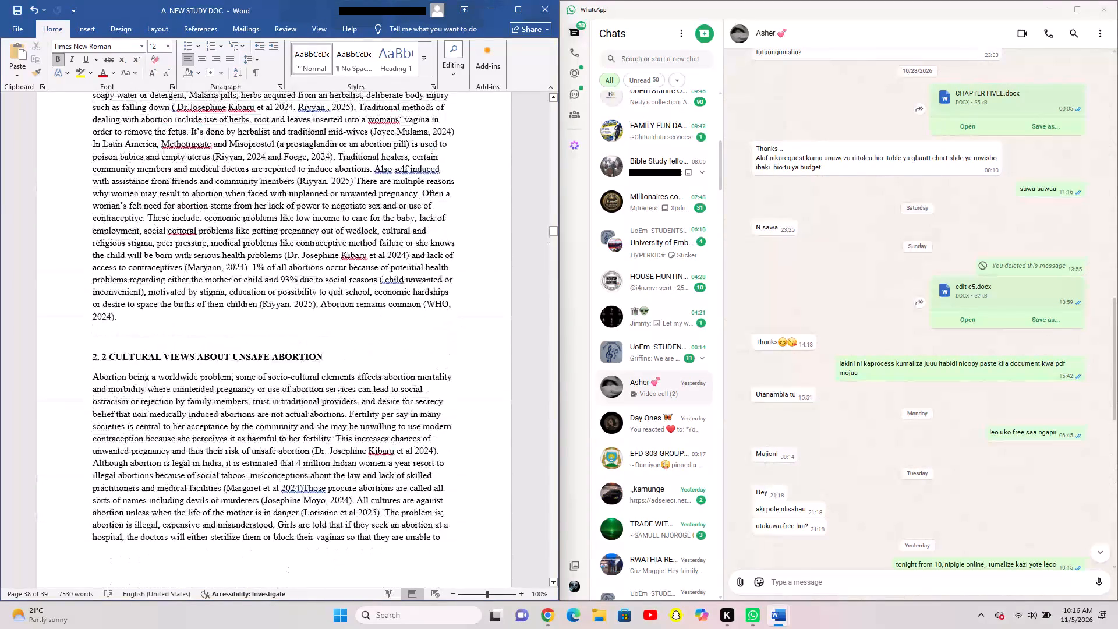
pyautogui.click(552, 568)
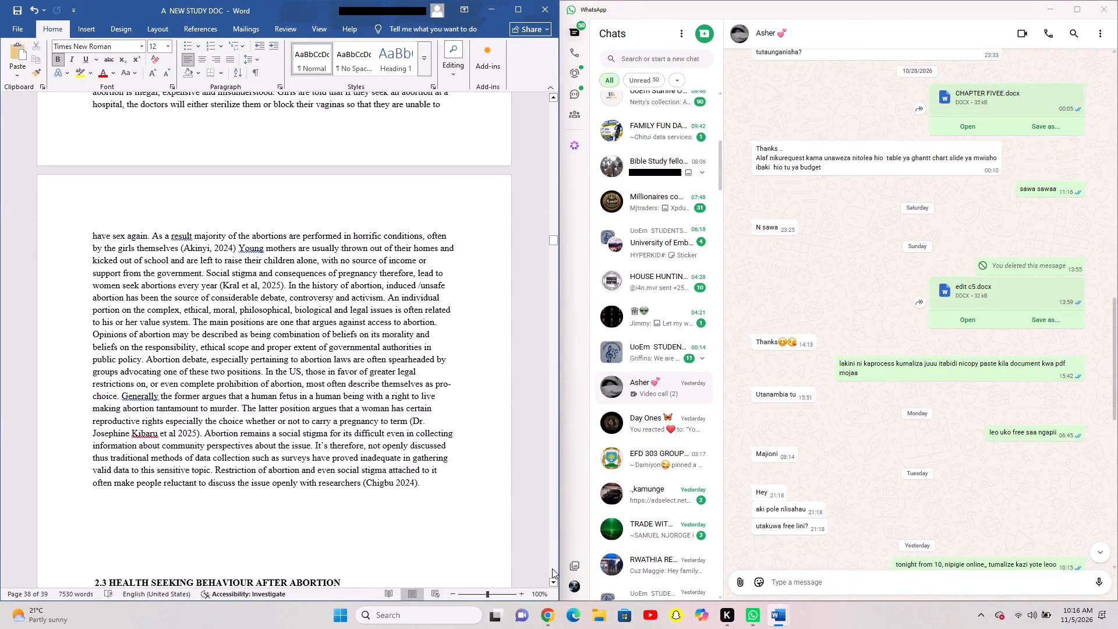
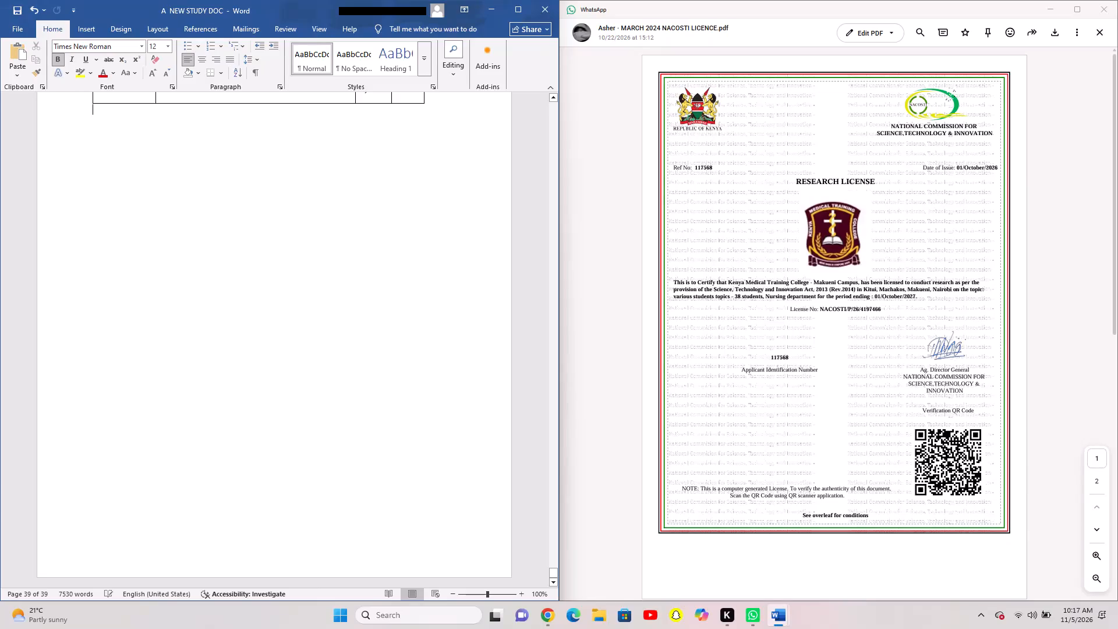
# Add five blank lines below the budget table on the last page of "A NEW STUDY DOC".
pyautogui.press('Return')
pyautogui.press('Return')
pyautogui.press('Return')
pyautogui.press('Return')
pyautogui.press('Return')
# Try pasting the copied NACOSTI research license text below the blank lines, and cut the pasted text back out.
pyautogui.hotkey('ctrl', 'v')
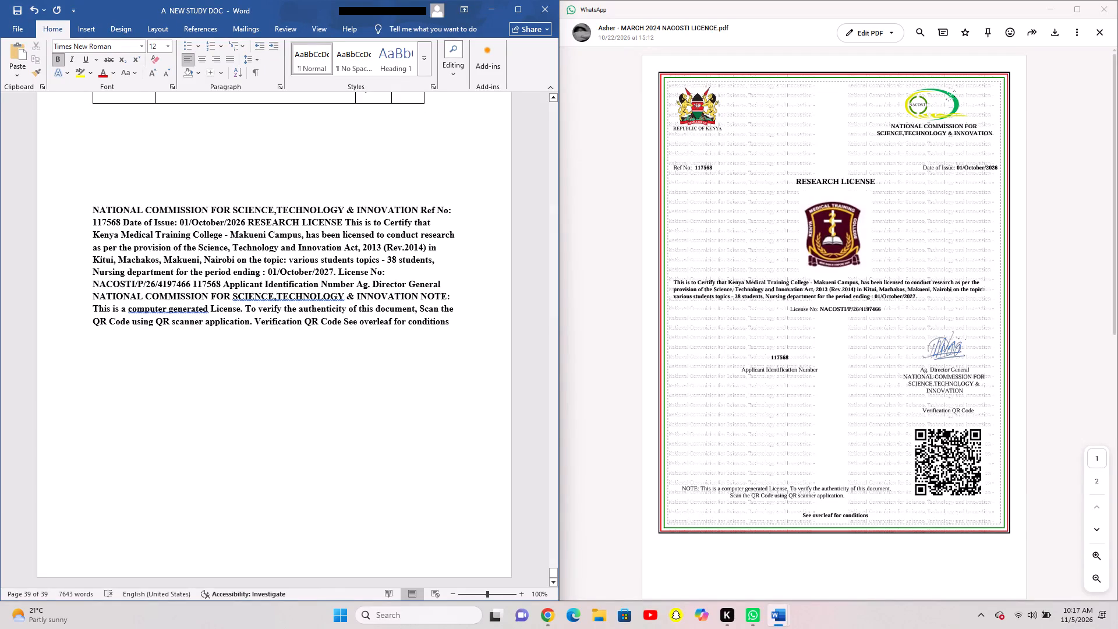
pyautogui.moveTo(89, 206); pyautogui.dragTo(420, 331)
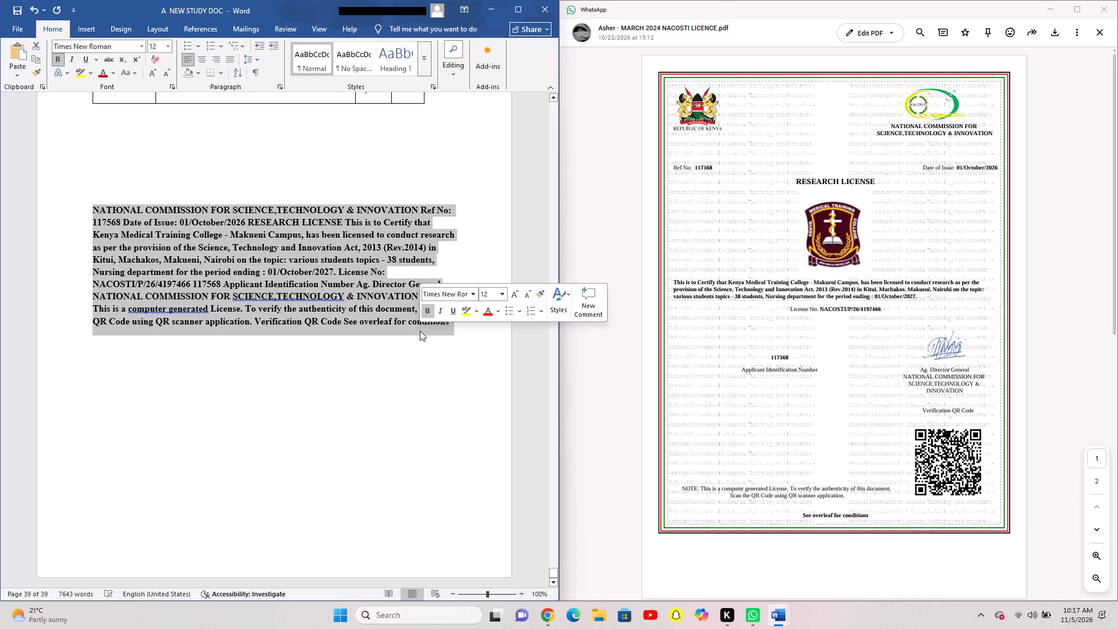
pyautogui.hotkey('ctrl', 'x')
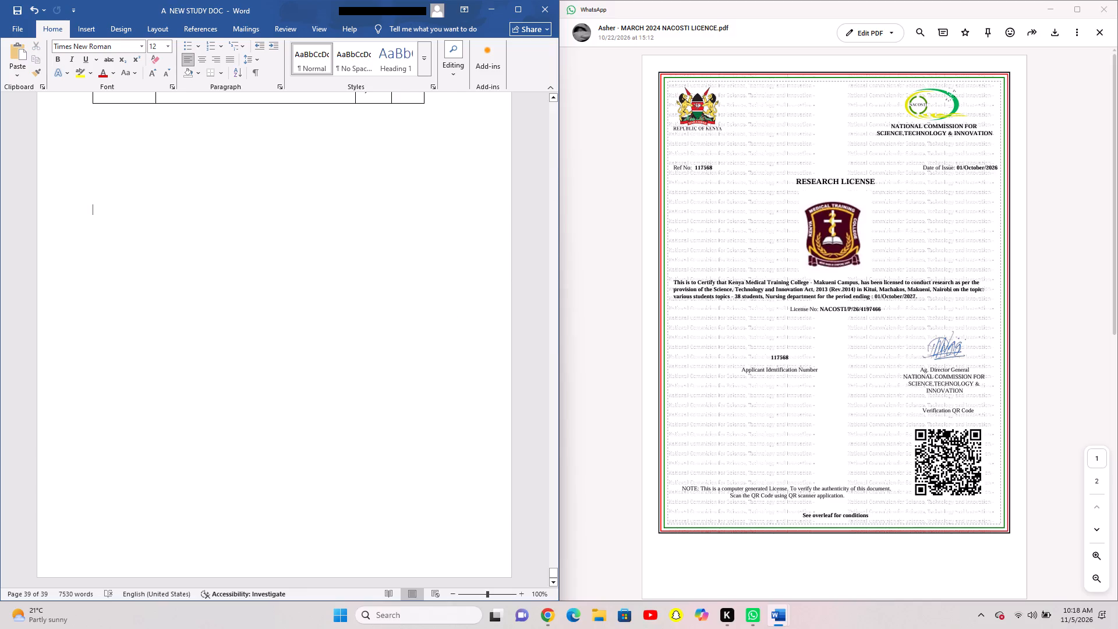
# Save the "A NEW STUDY DOC" document.
pyautogui.hotkey('ctrl', 's')
pyautogui.hotkey('ctrl', 's')
pyautogui.hotkey('ctrl', 's')
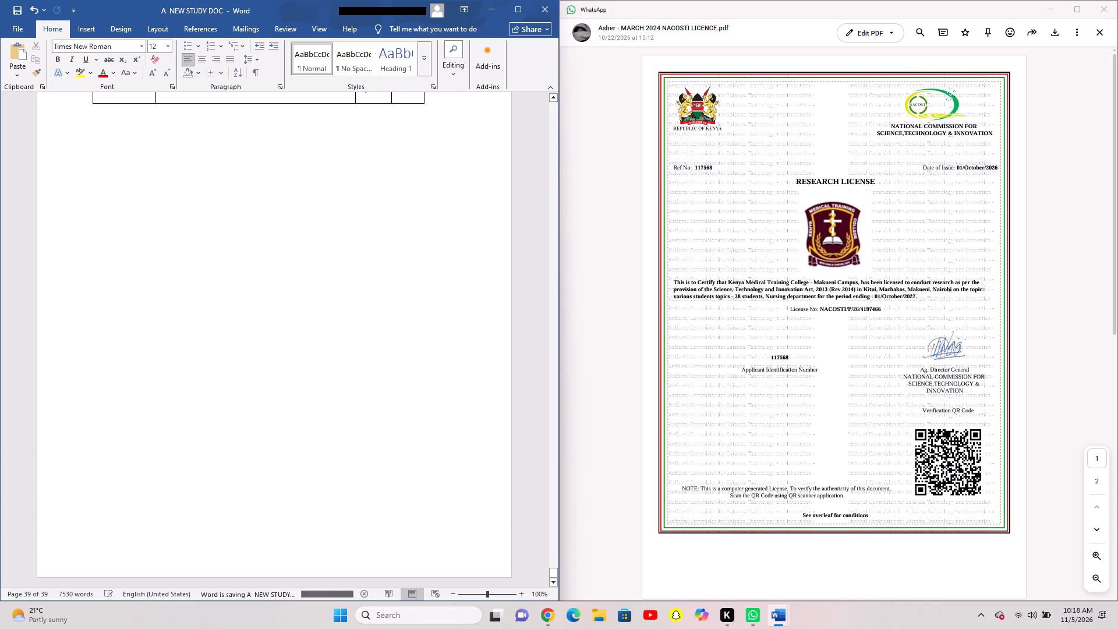
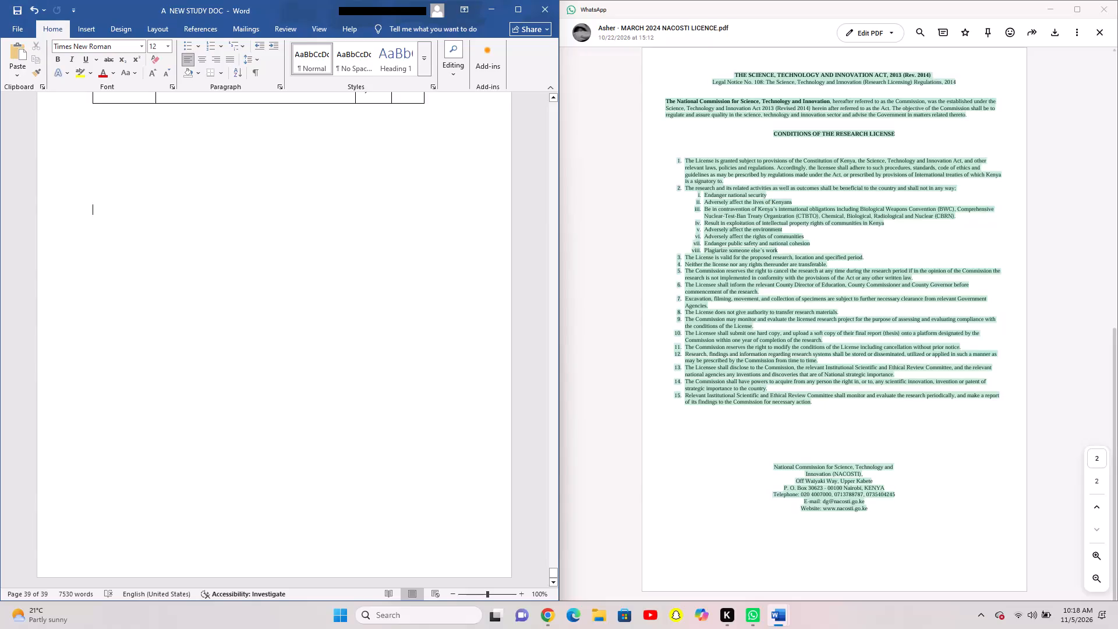
# Paste the copied NACOSTI research license text onto the blank final page, below the budget table.
pyautogui.hotkey('ctrl', 'v')
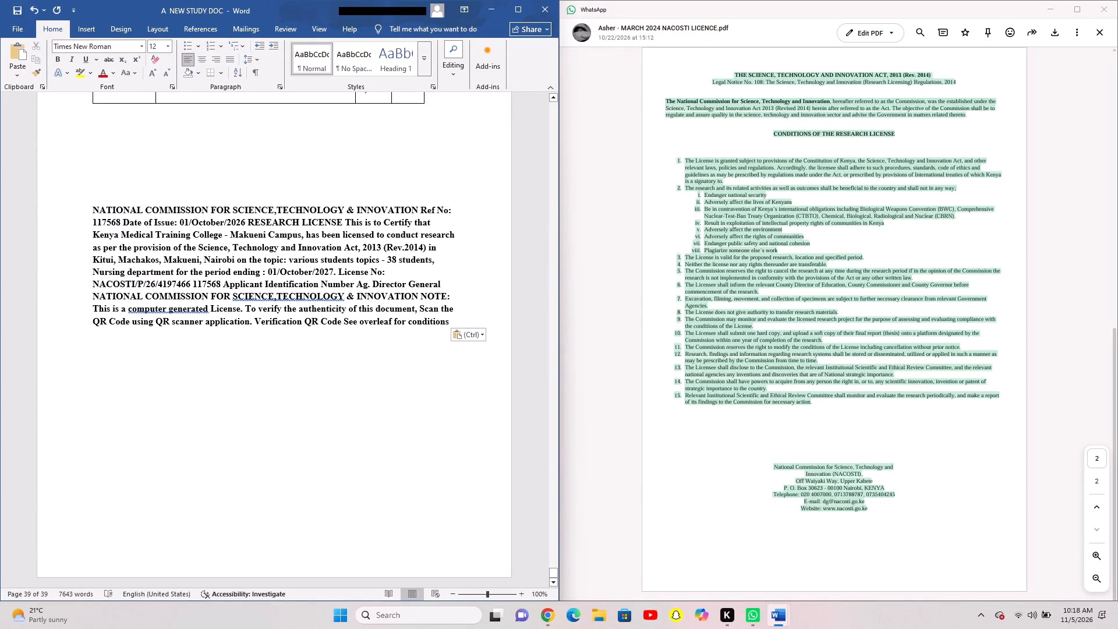
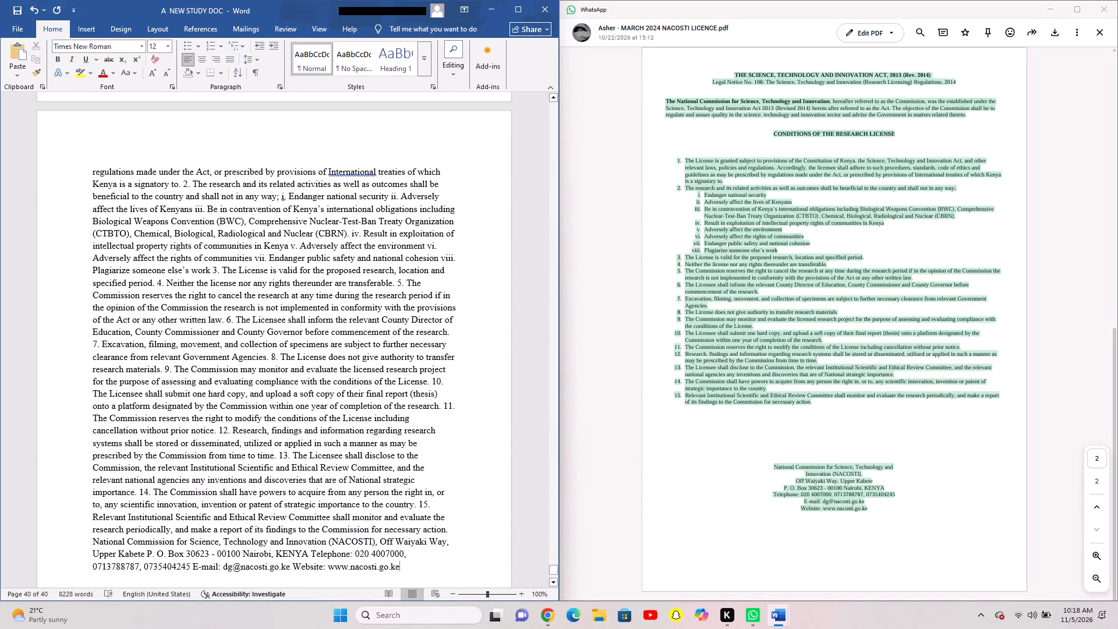
# Split the pasted license text into separate paragraphs after "THE SCIENCE, TECHNOLOGY AND INNOVATION ACT, 2013 (Rev. 2014)" and after "Regulations, 2014".
pyautogui.scroll(2, 144, 292)
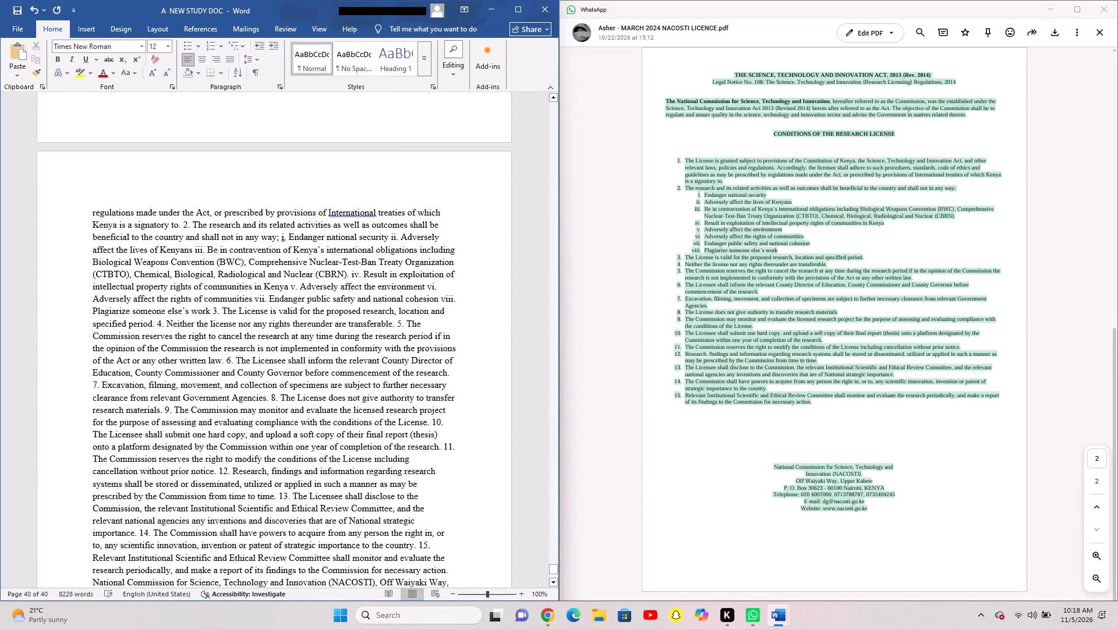
pyautogui.scroll(3, 144, 292)
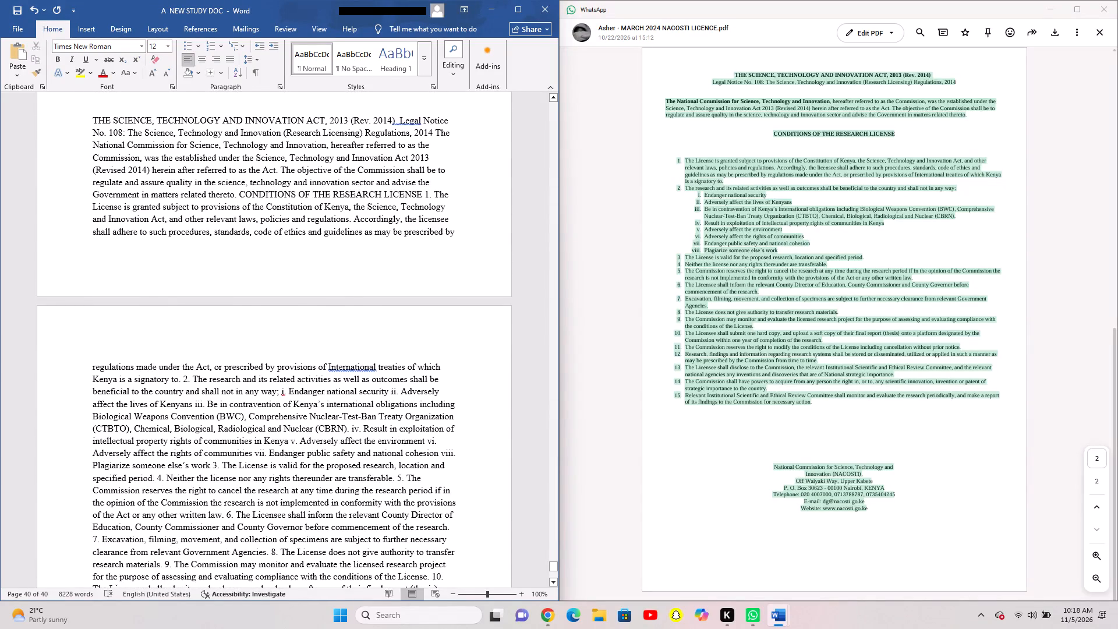
pyautogui.scroll(2, 144, 292)
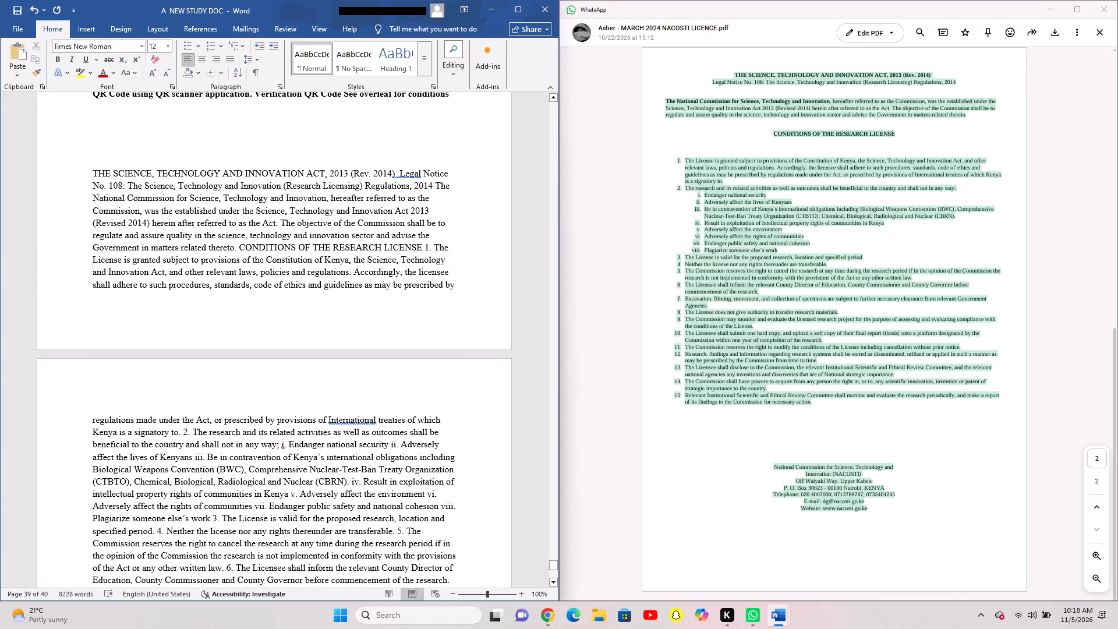
pyautogui.click(397, 173)
pyautogui.press('Return')
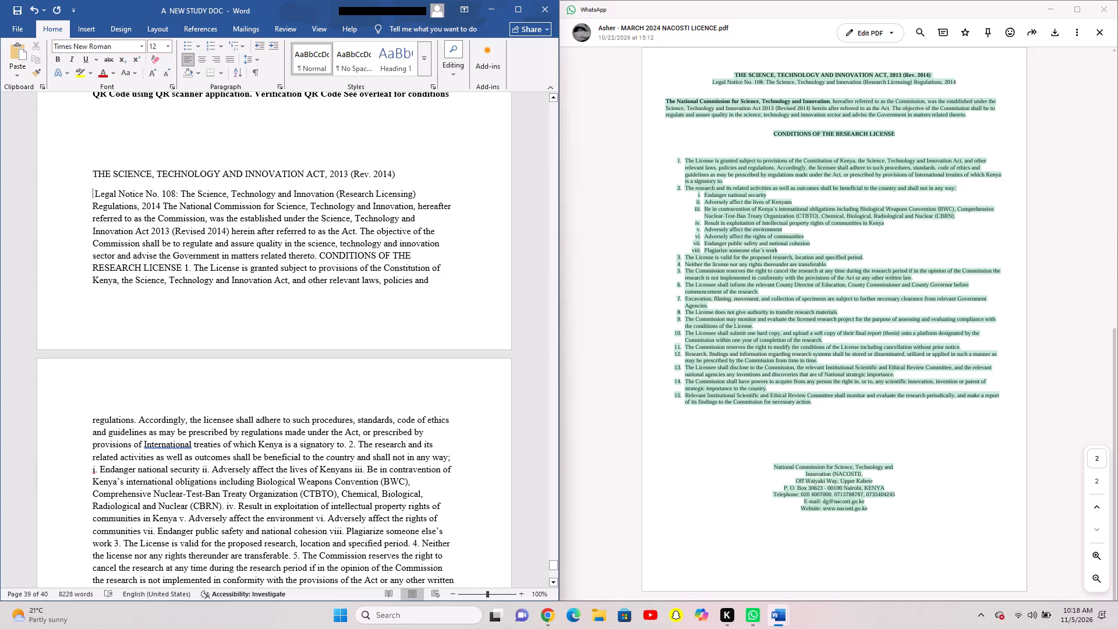
pyautogui.click(161, 202)
pyautogui.press('Return')
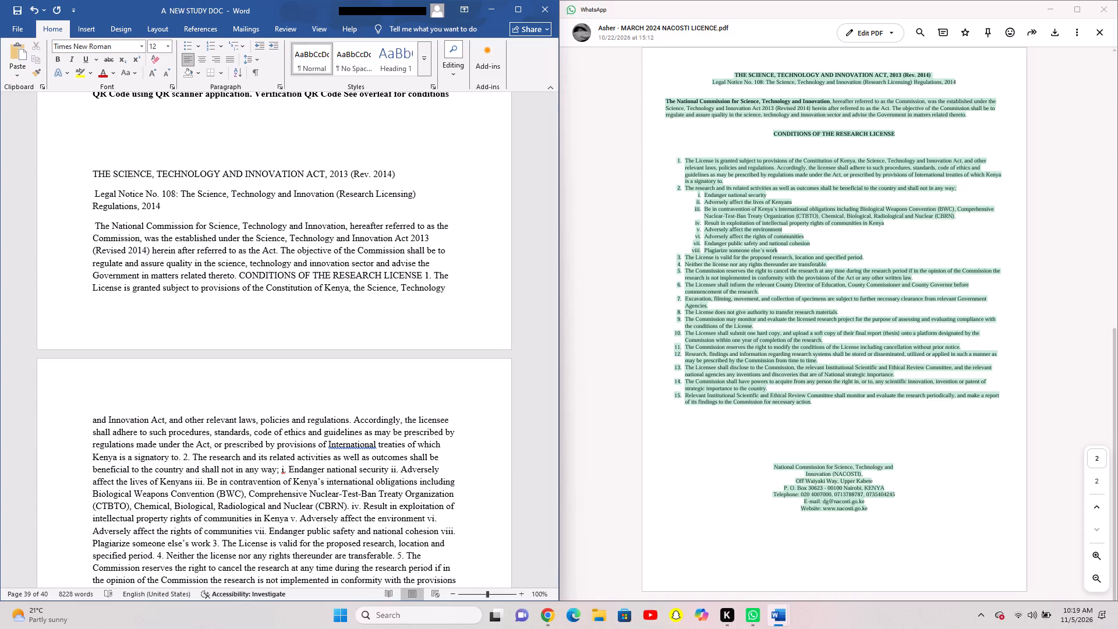
# Set "CONDITIONS OF THE RESEARCH LICENSE" on its own line, split from the paragraph before it, with a blank line before condition 1.
pyautogui.click(237, 271)
pyautogui.press('Return')
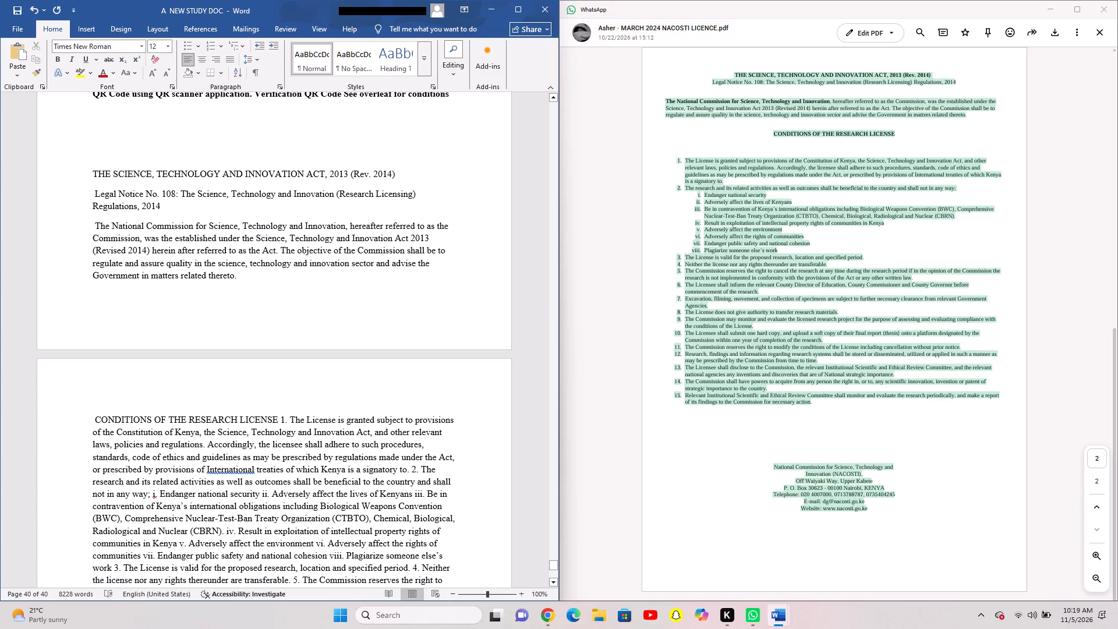
pyautogui.scroll(-2, 194, 304)
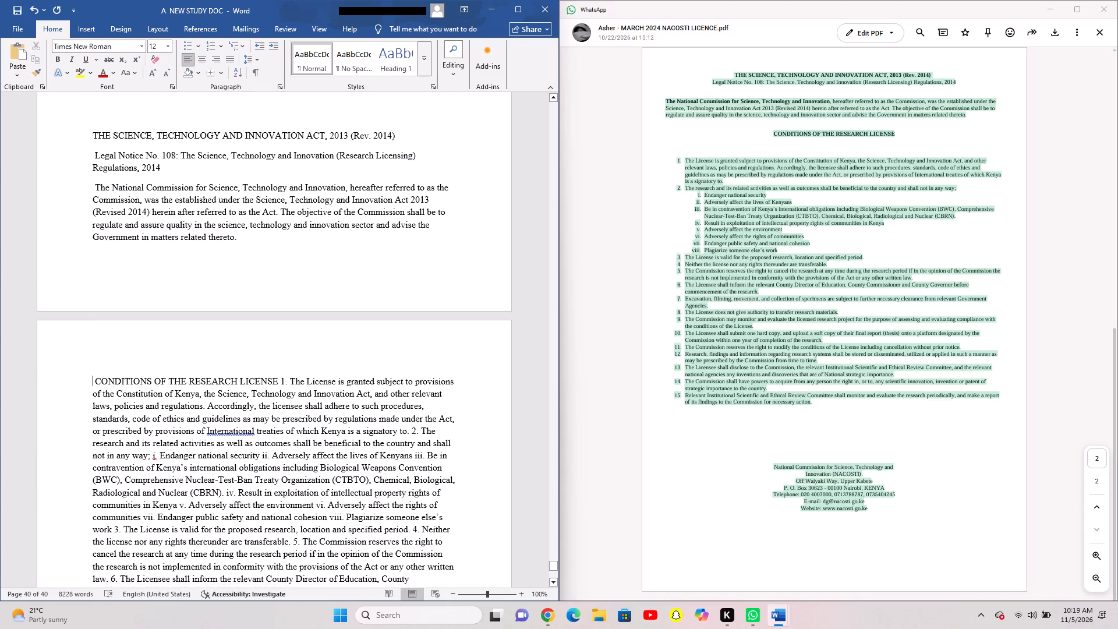
pyautogui.click(277, 380)
pyautogui.press('Return')
pyautogui.scroll(-1, 293, 397)
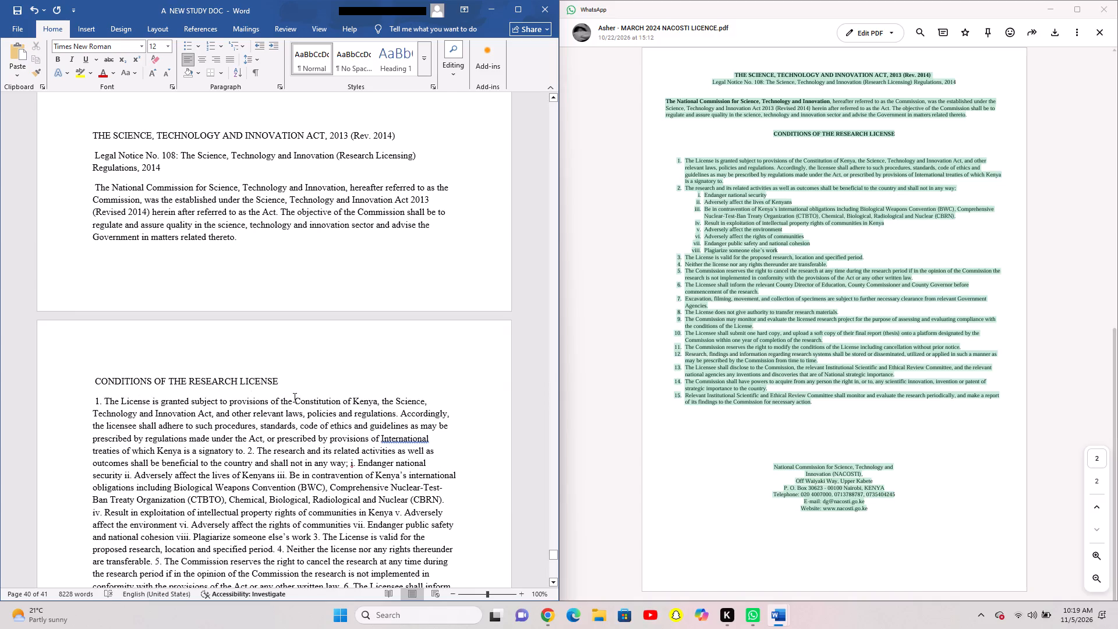
pyautogui.scroll(-1, 293, 397)
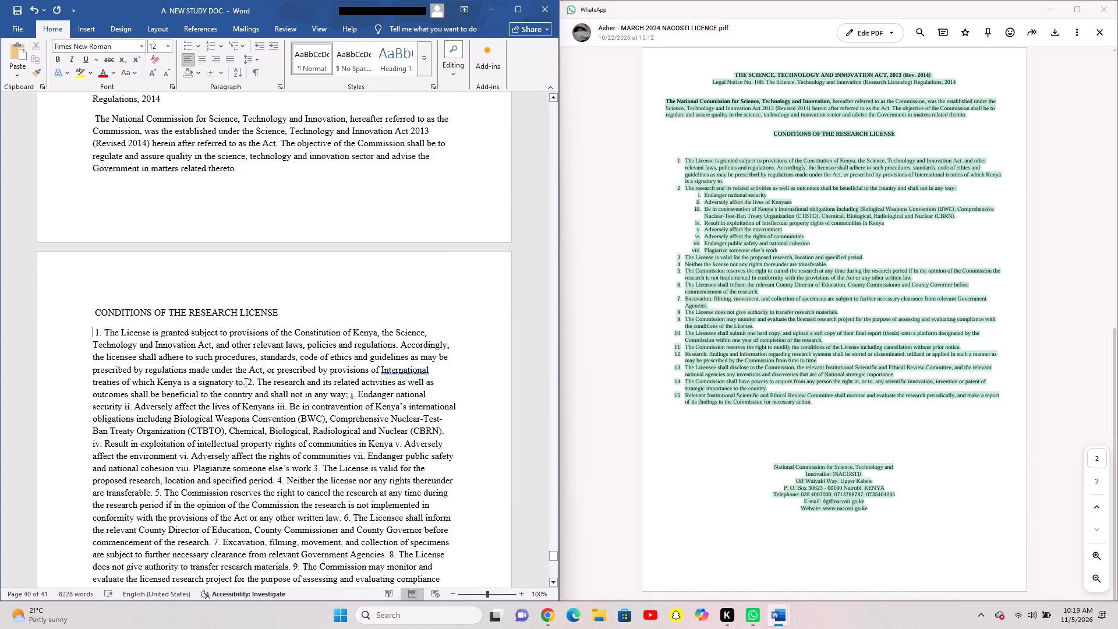
pyautogui.press('Return')
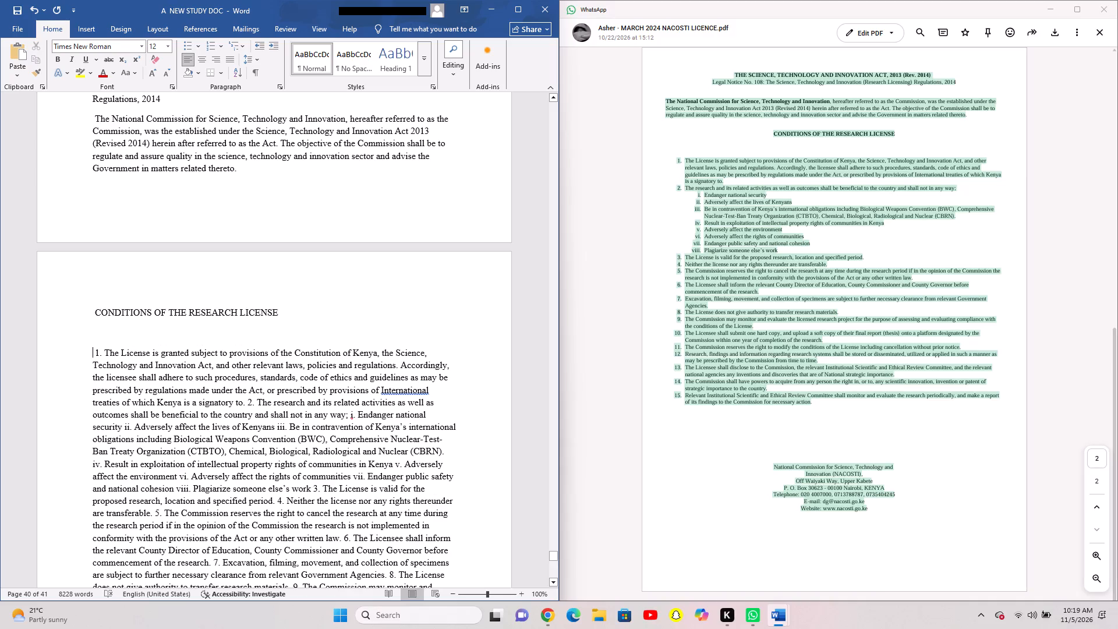
# Split condition 2, "The research and its related activities", onto its own line after condition 1.
pyautogui.click(247, 401)
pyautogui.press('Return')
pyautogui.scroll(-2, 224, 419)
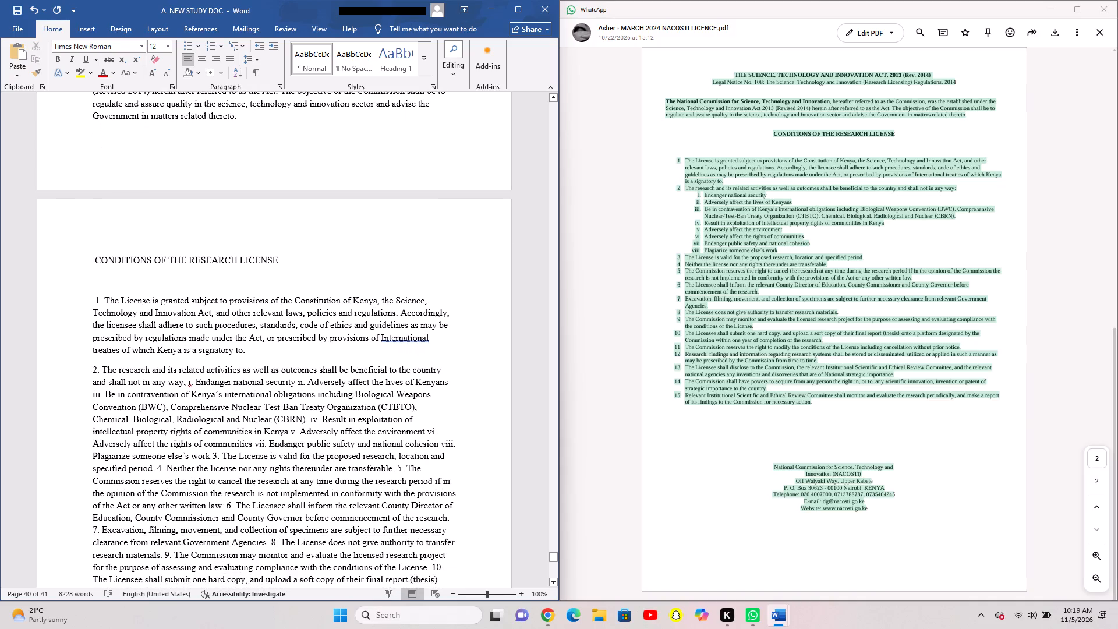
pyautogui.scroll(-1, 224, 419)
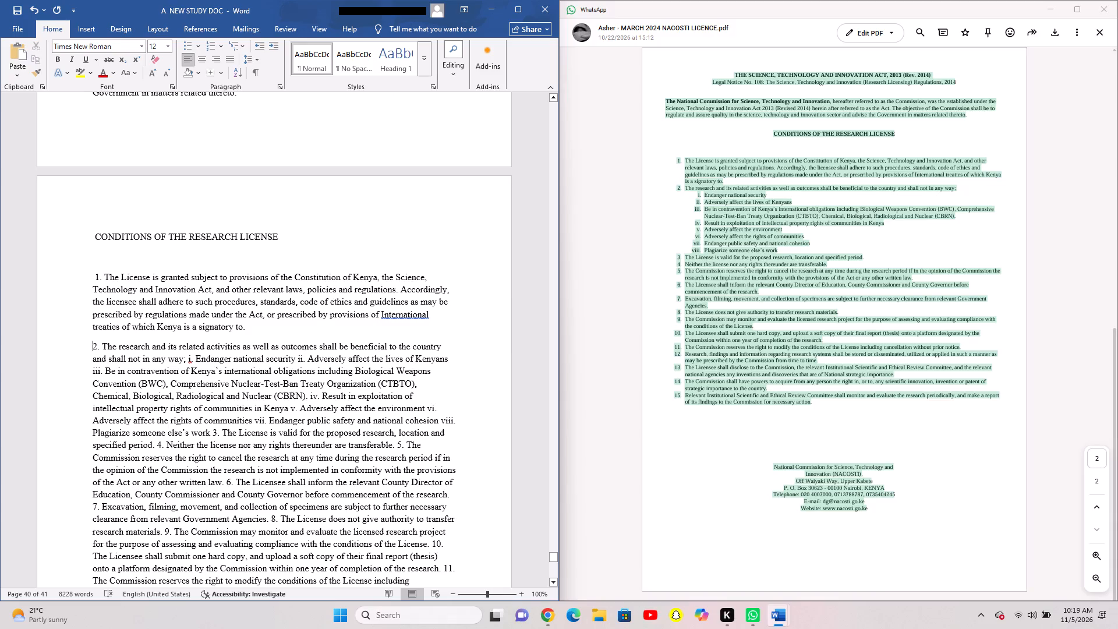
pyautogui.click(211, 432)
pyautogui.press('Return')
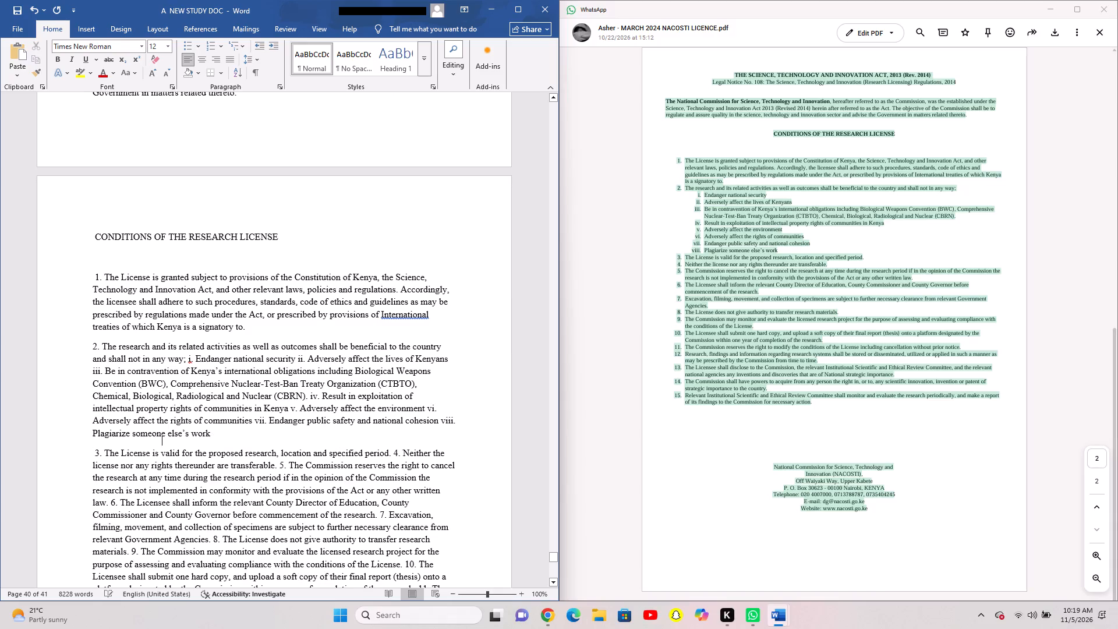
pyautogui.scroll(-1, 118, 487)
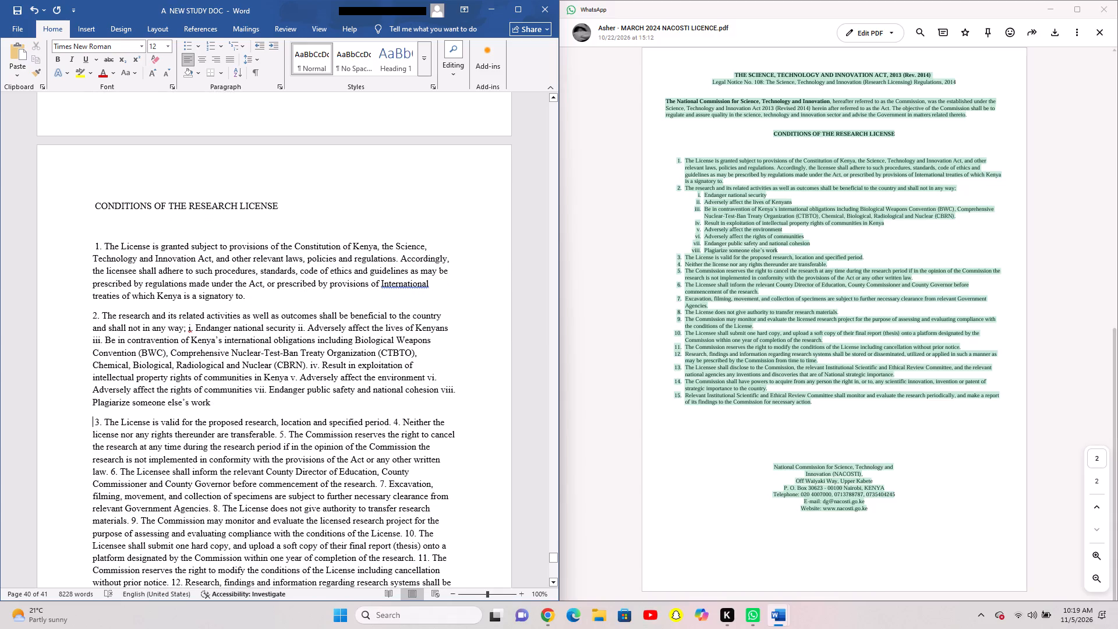
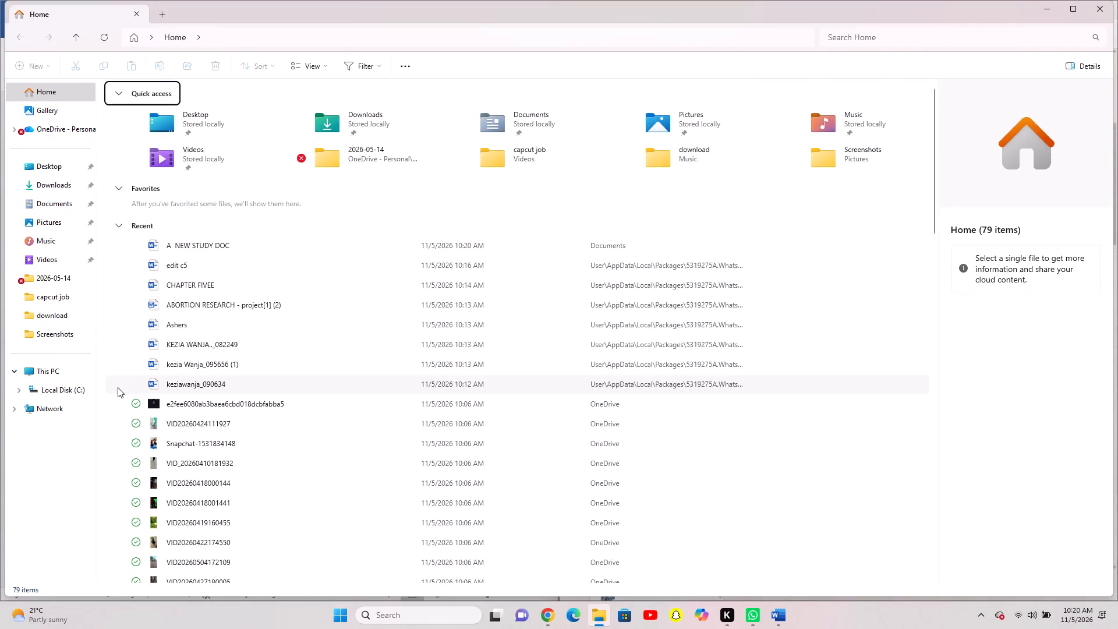
# Open the recent document "A NEW STUDY DOC" from File Explorer in Word.
pyautogui.click(225, 254)
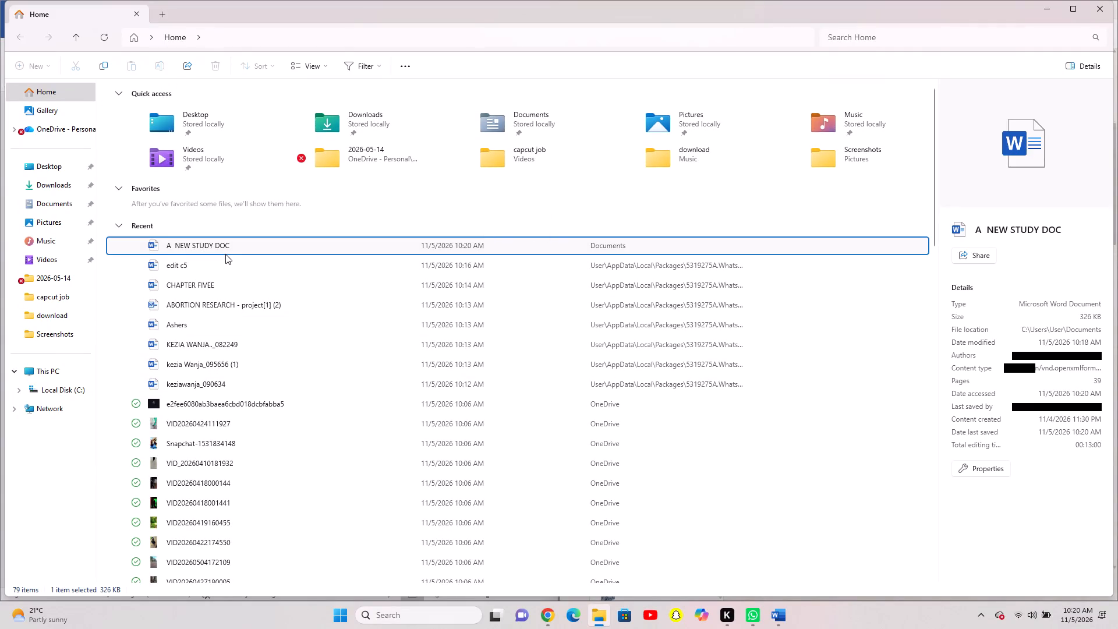
pyautogui.doubleClick(225, 254)
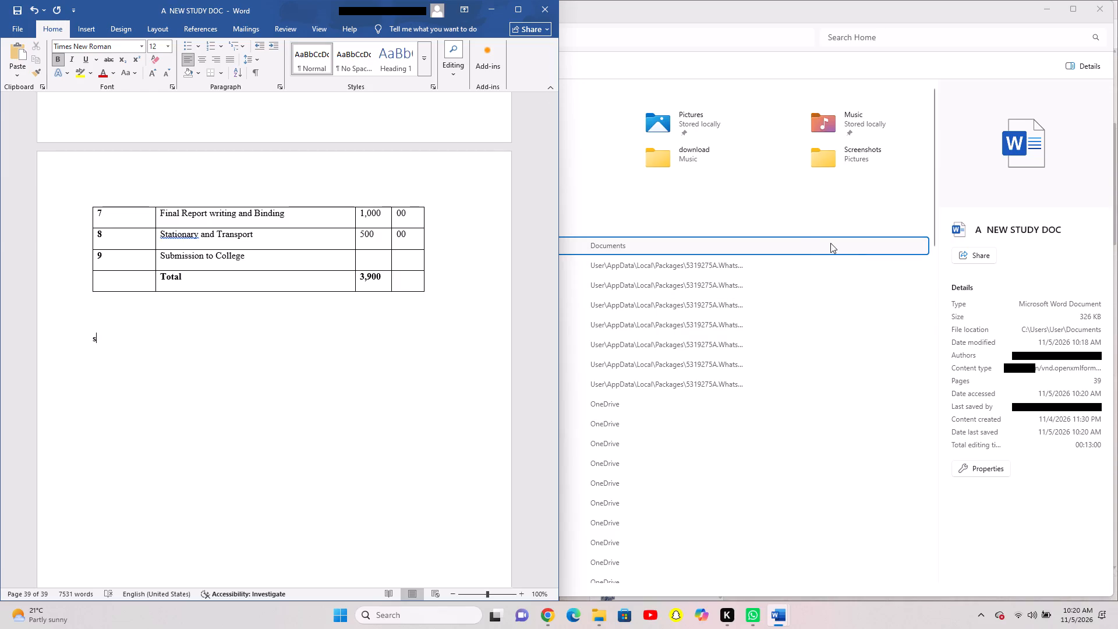
# Close the "A NEW STUDY DOC" document and save its changes.
pyautogui.scroll(1, 804, 246)
pyautogui.click(543, 3)
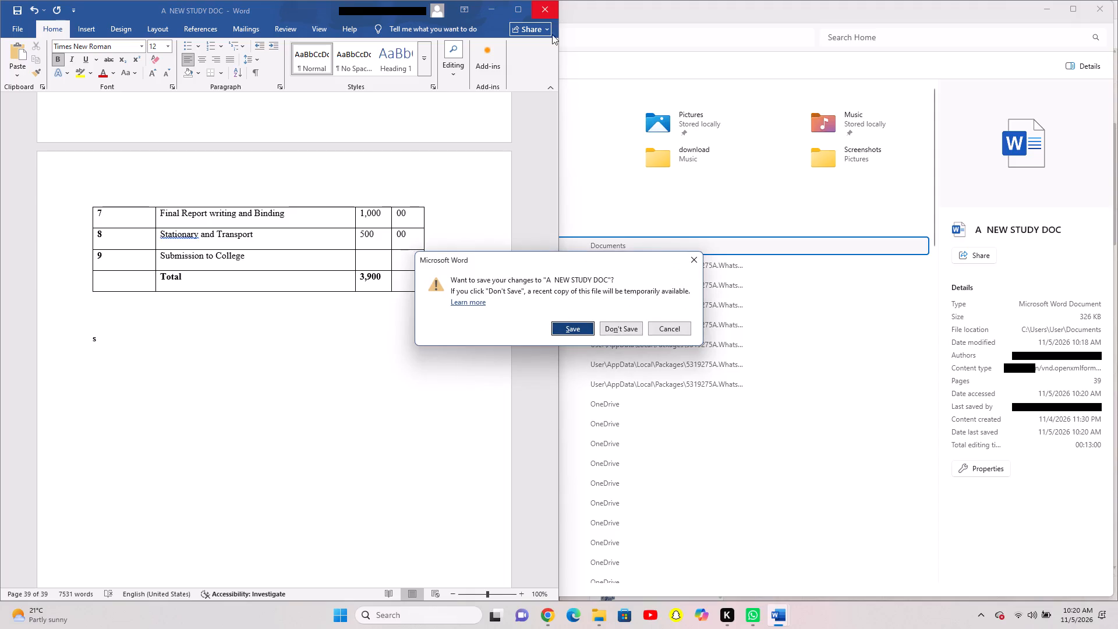
pyautogui.click(568, 325)
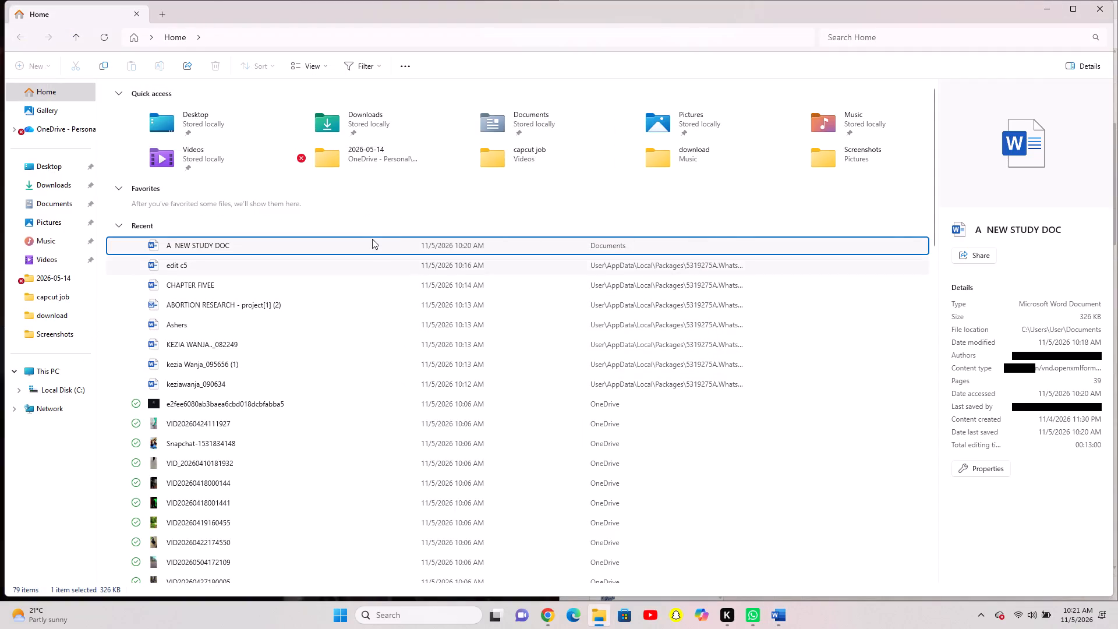
# Reopen "A NEW STUDY DOC" from the recent files and review it from the cover page through to the budget table.
pyautogui.doubleClick(368, 242)
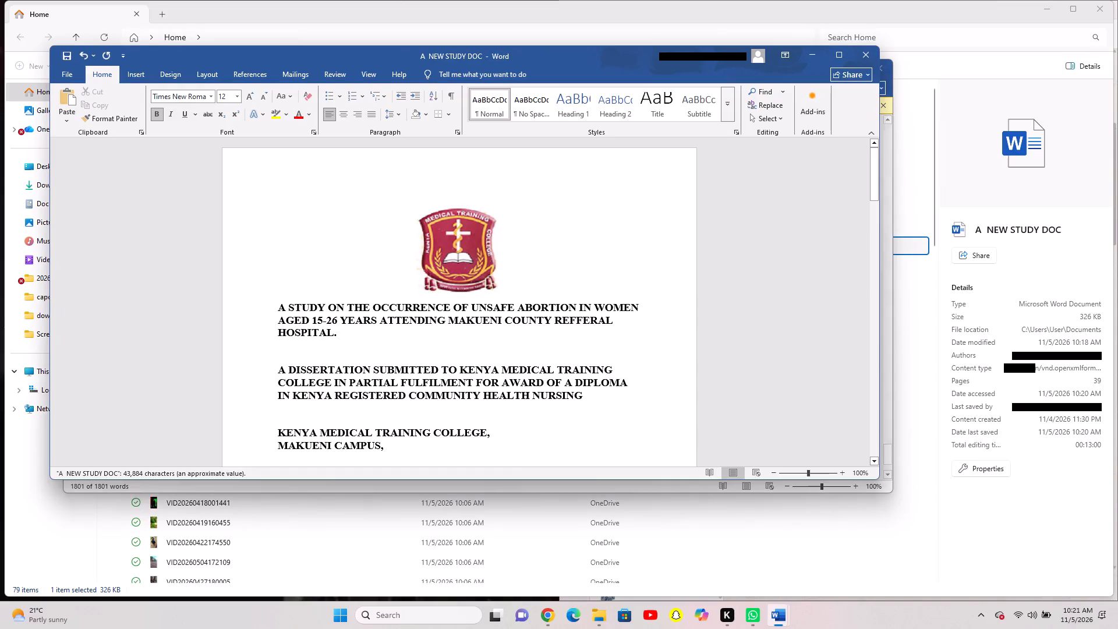
pyautogui.scroll(1, 406, 210)
pyautogui.scroll(-9, 411, 282)
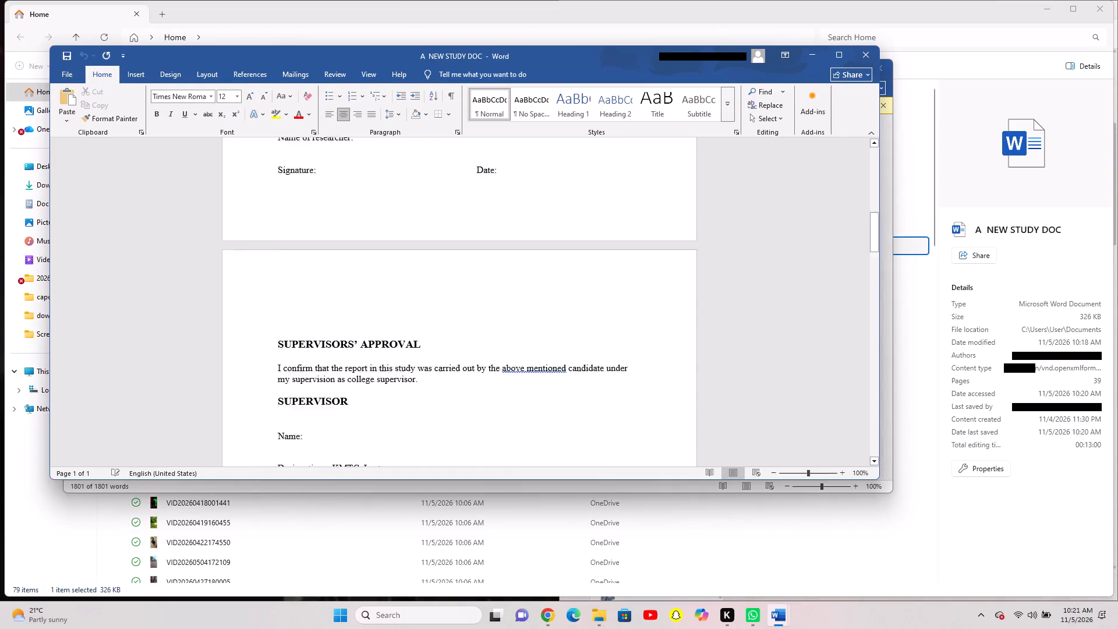
pyautogui.scroll(-20, 411, 282)
pyautogui.scroll(-7, 411, 282)
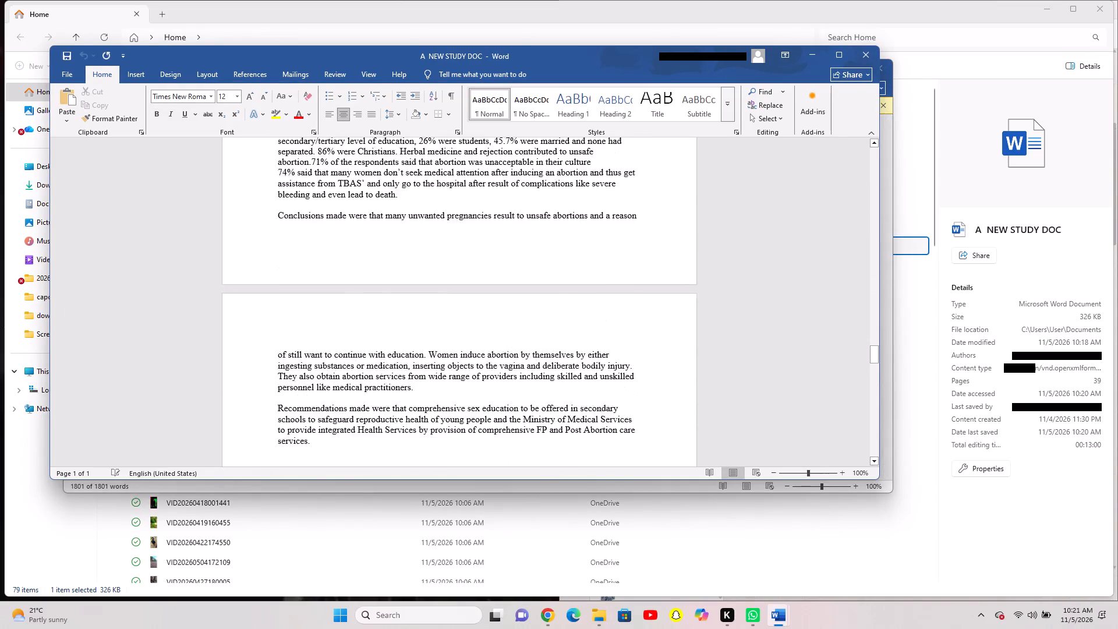
pyautogui.scroll(-20, 411, 282)
pyautogui.scroll(-3, 411, 282)
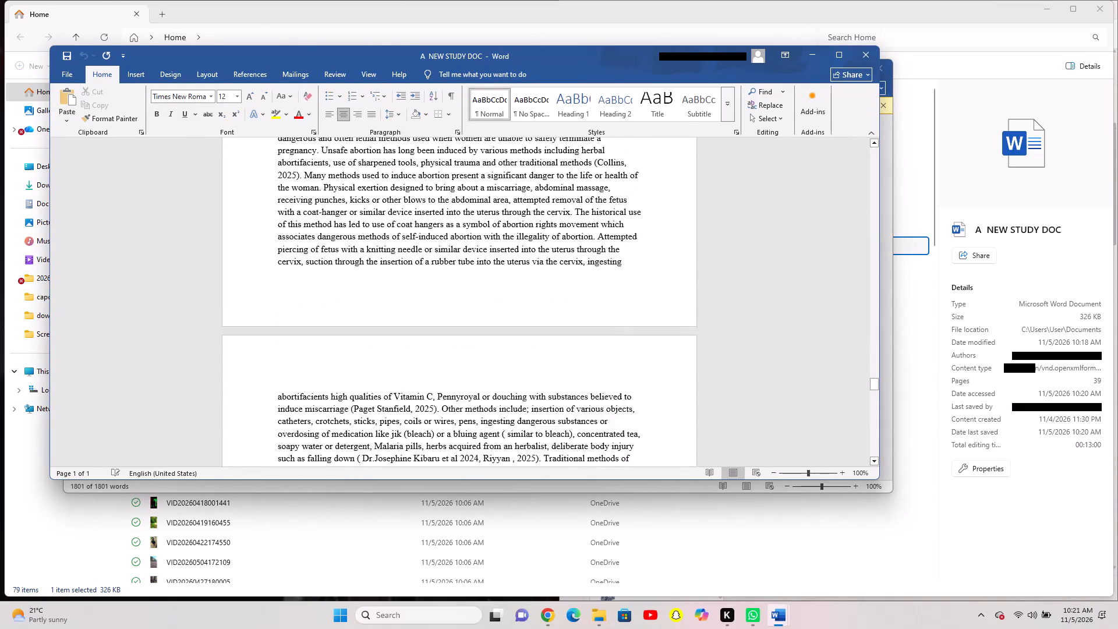
pyautogui.scroll(-15, 411, 282)
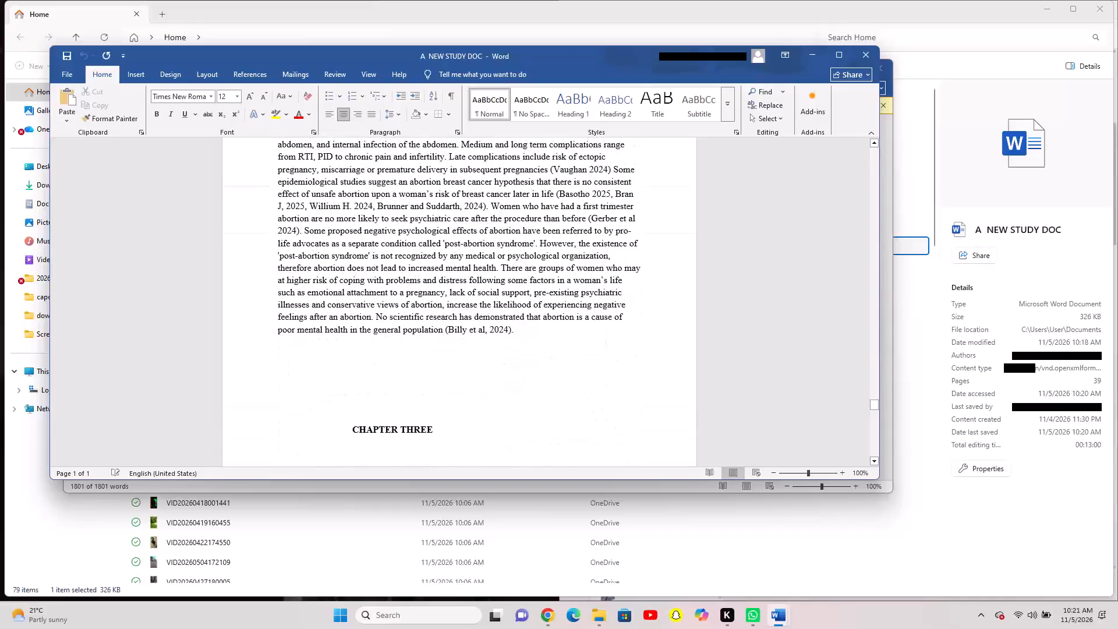
pyautogui.scroll(-20, 411, 282)
pyautogui.scroll(-6, 411, 282)
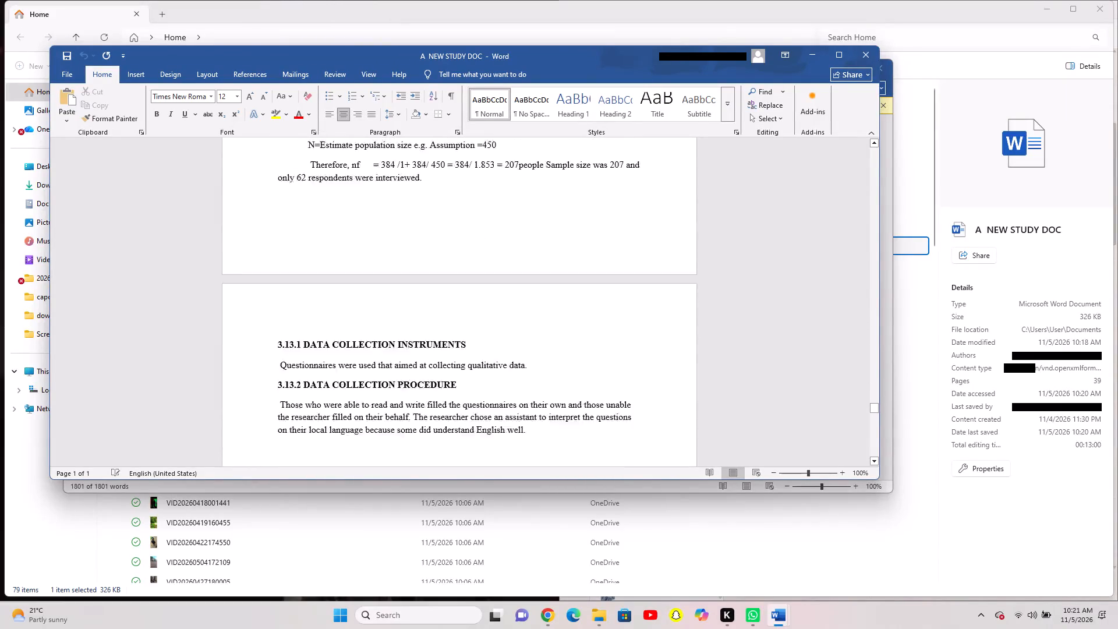
pyautogui.scroll(-16, 411, 282)
pyautogui.scroll(-10, 411, 282)
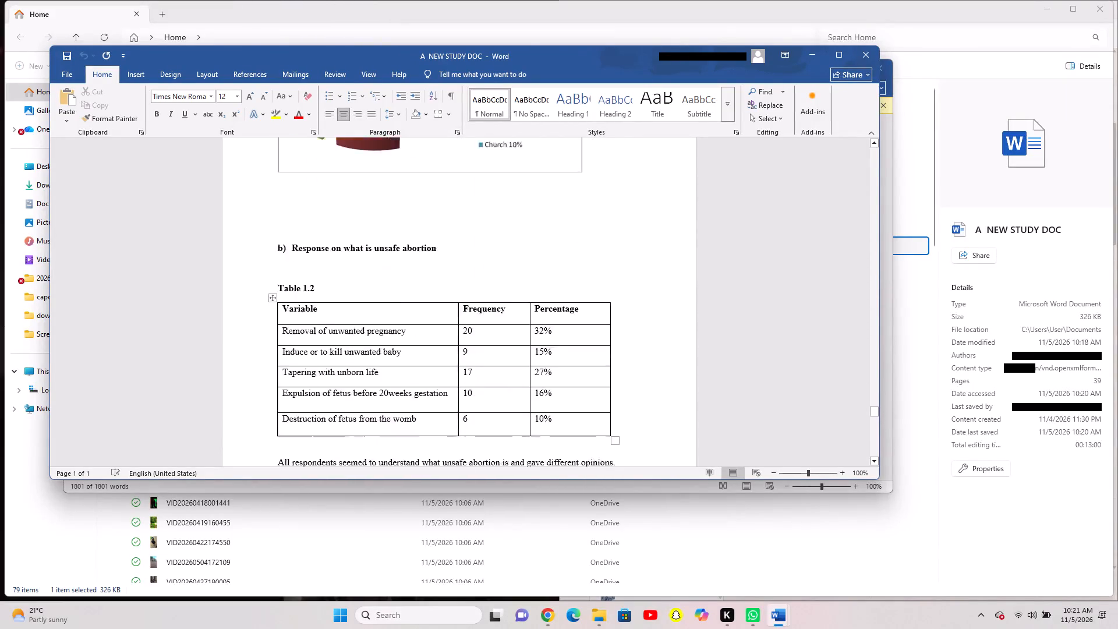
pyautogui.scroll(-20, 411, 282)
pyautogui.scroll(-7, 411, 282)
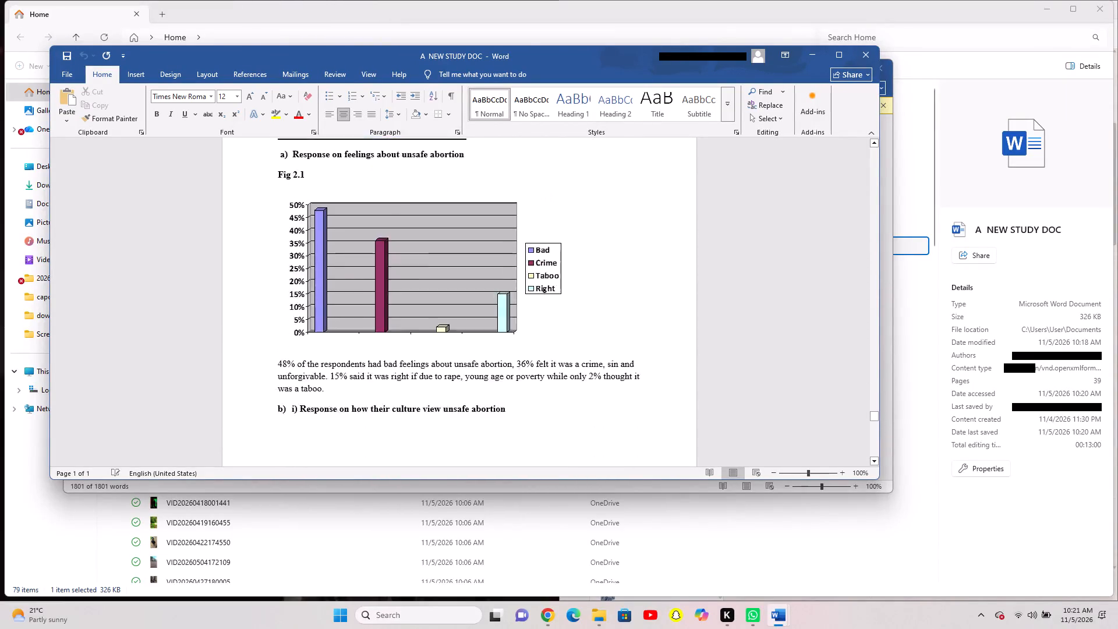
pyautogui.scroll(-18, 411, 282)
pyautogui.scroll(-4, 411, 282)
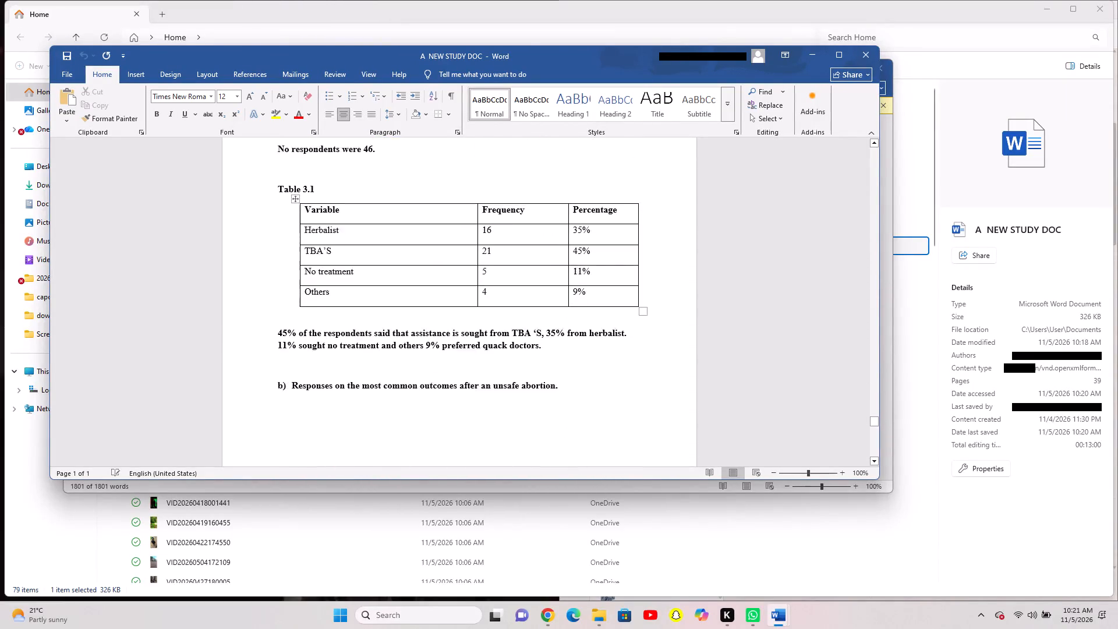
pyautogui.scroll(-16, 411, 282)
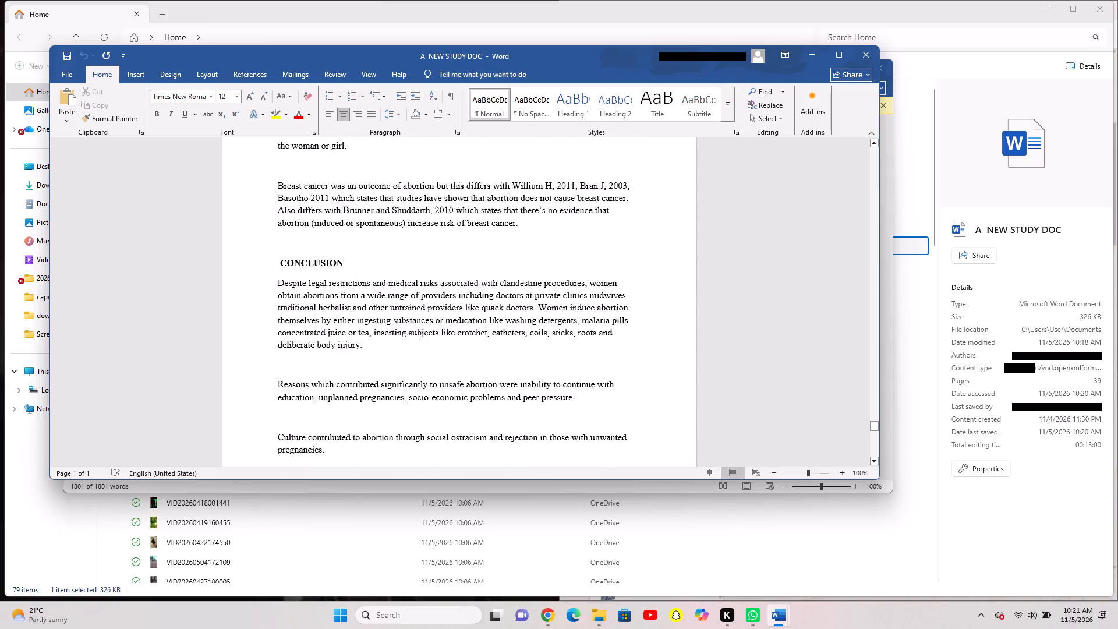
pyautogui.scroll(-19, 411, 282)
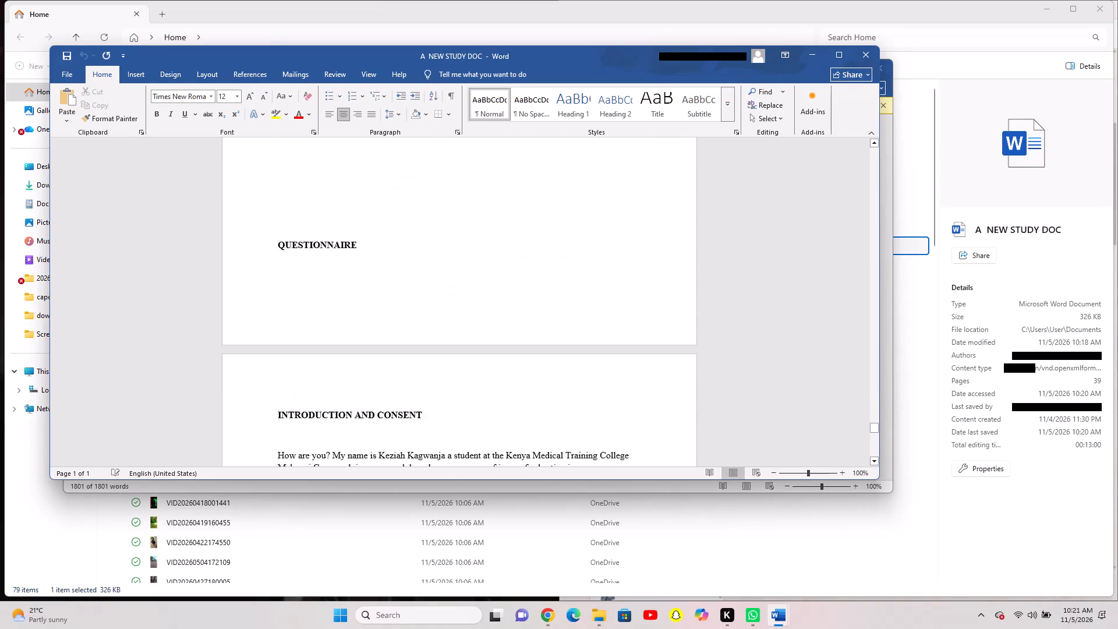
pyautogui.scroll(-19, 411, 282)
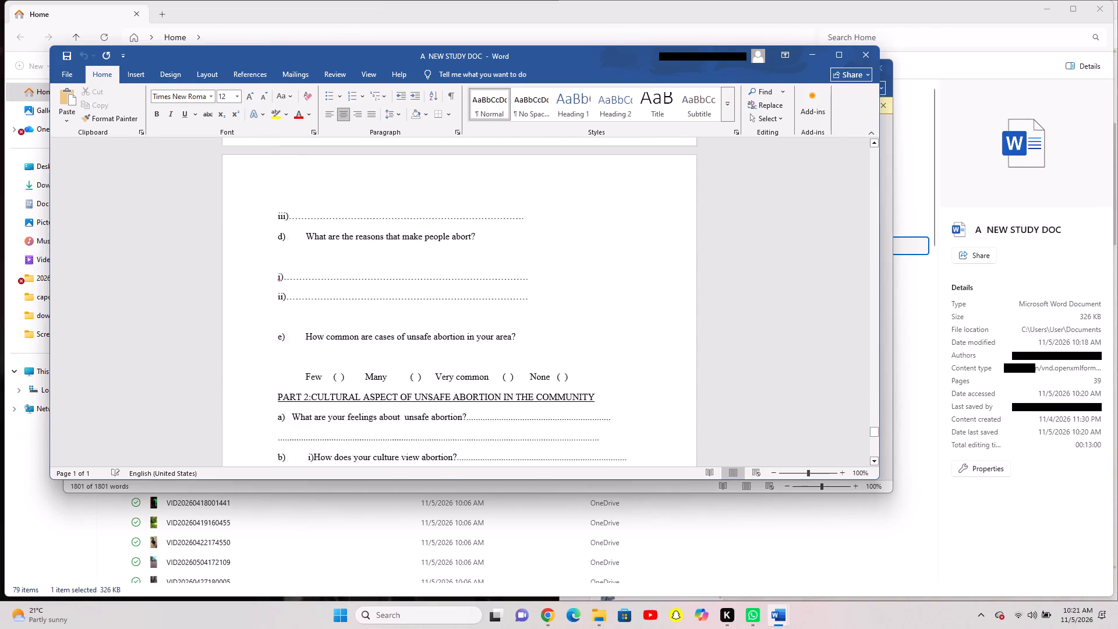
pyautogui.scroll(-19, 411, 282)
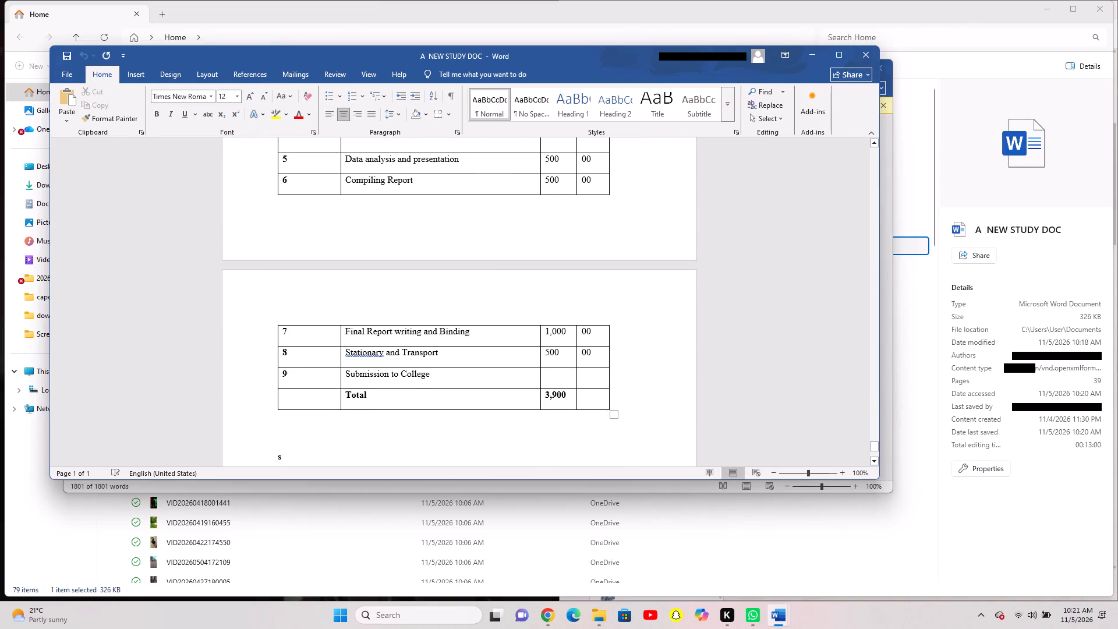
pyautogui.scroll(-4, 411, 282)
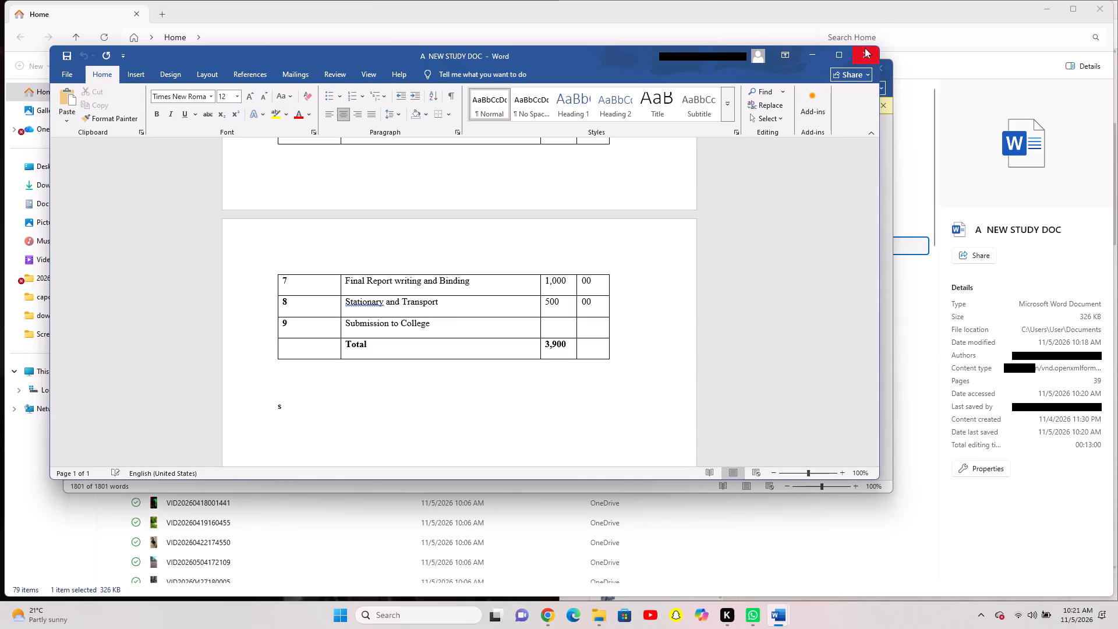
# Close all open Word documents: "A NEW STUDY DOC", "CHAPTER FIVEE" and "edit c5".
pyautogui.click(865, 48)
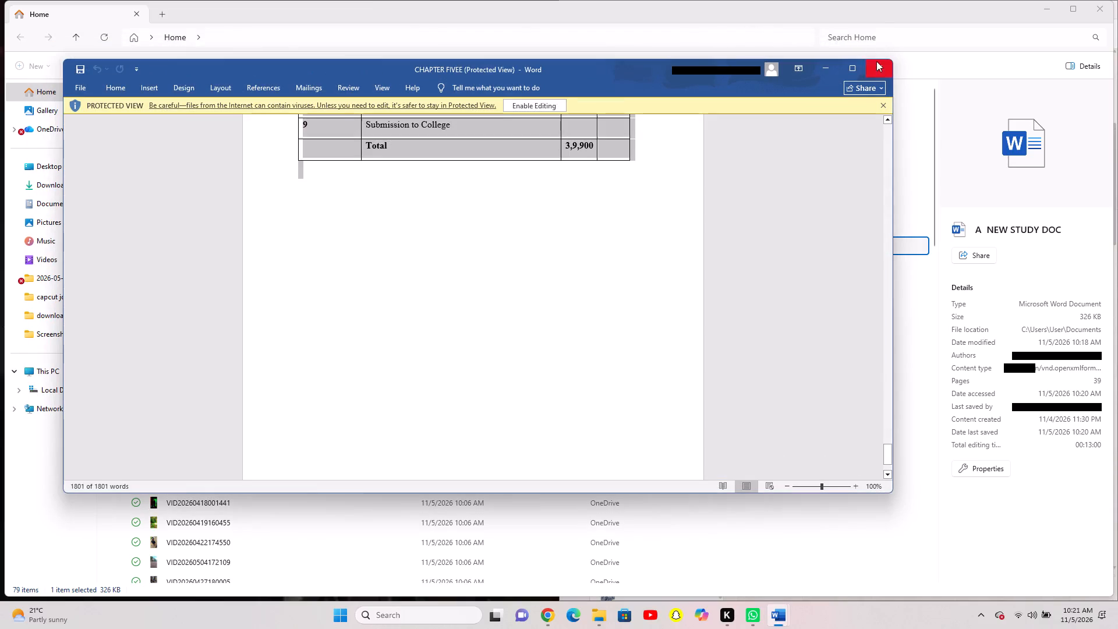
pyautogui.click(876, 65)
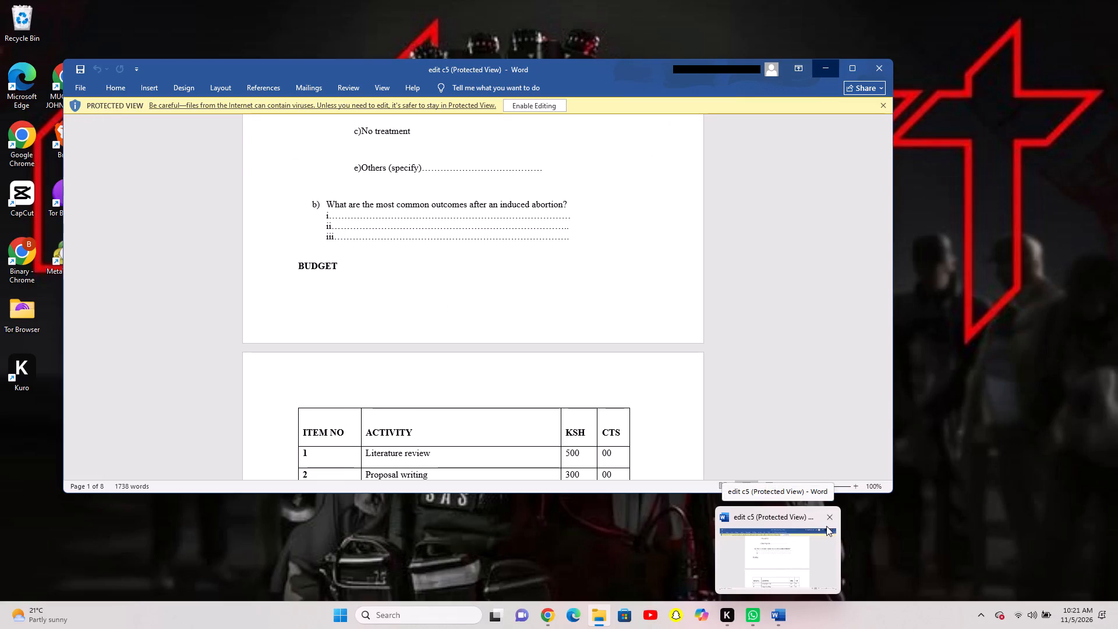
pyautogui.click(829, 517)
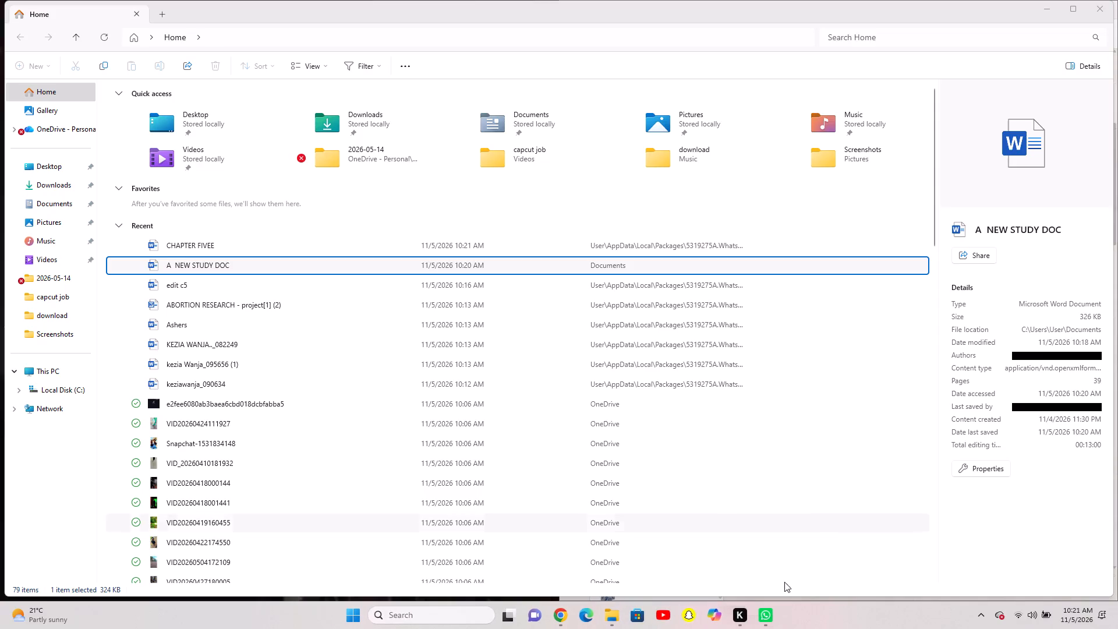